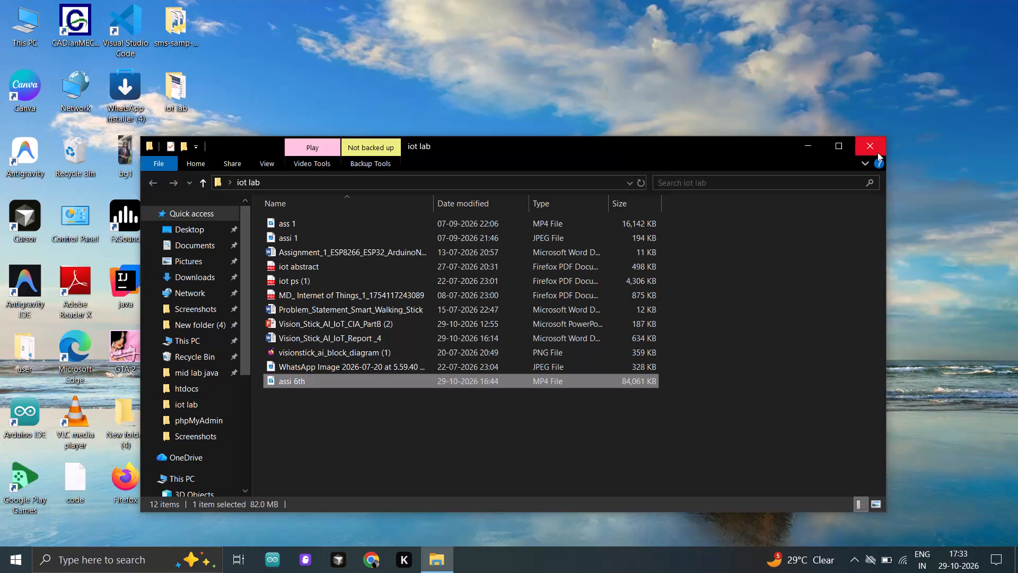
Close the iot lab folder window.
left_click(877, 152)
Launch the Kuro application.
left_click(415, 561)
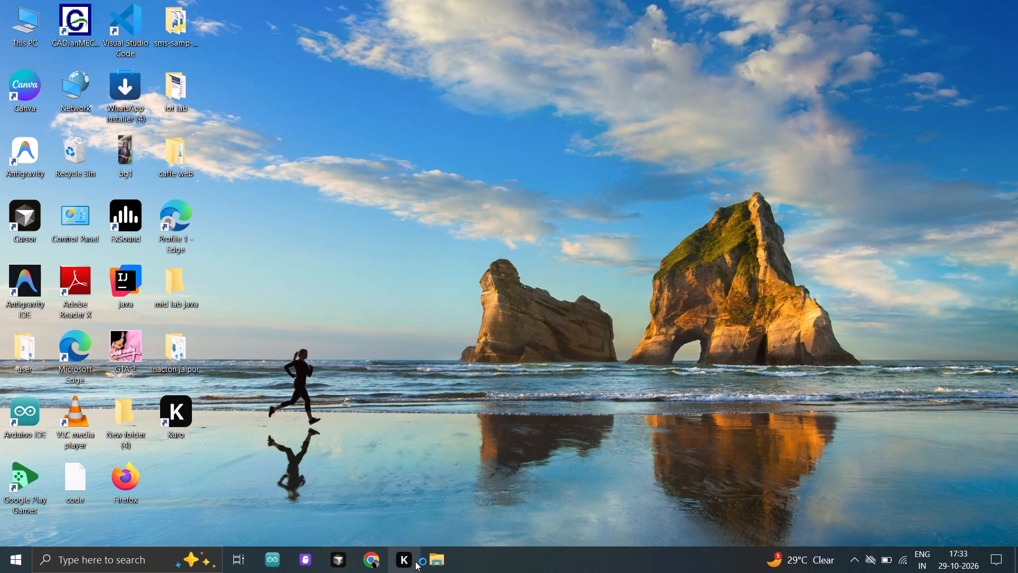
left_click(415, 561)
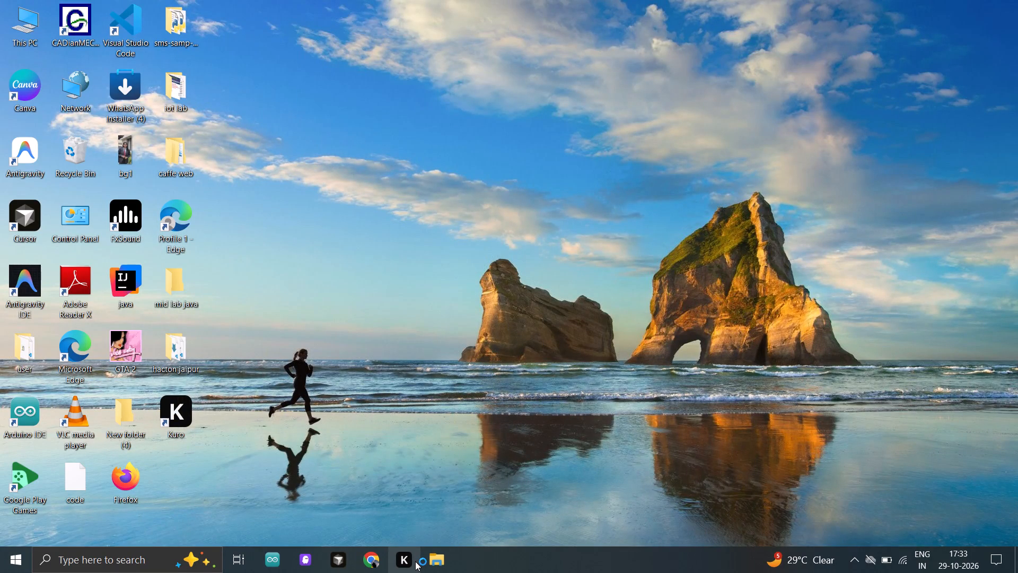
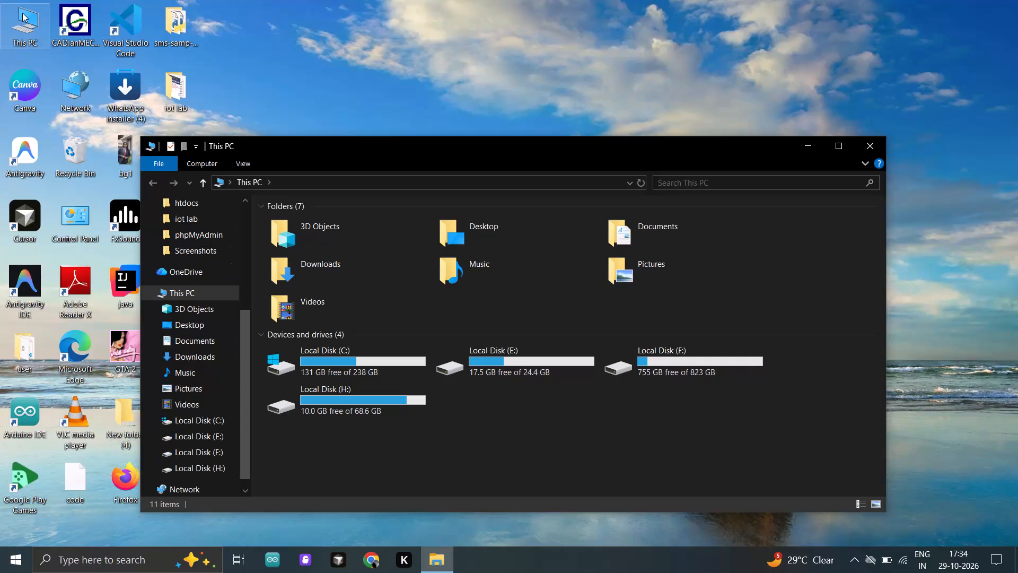
Open the Vision_Stick_AI_IoT_Report _4 document from the iot lab folder in Word.
left_click(838, 150)
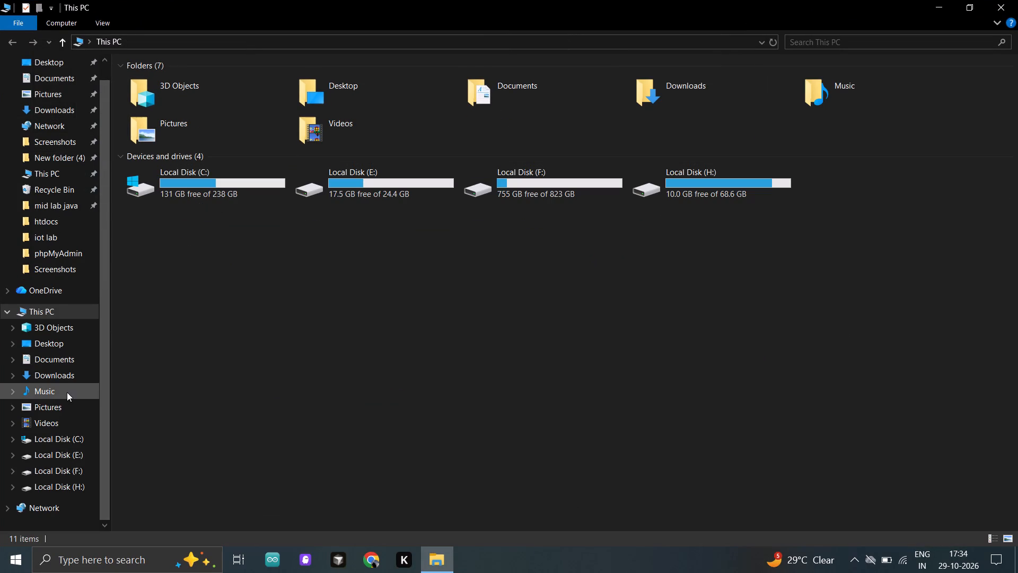
double_click(51, 236)
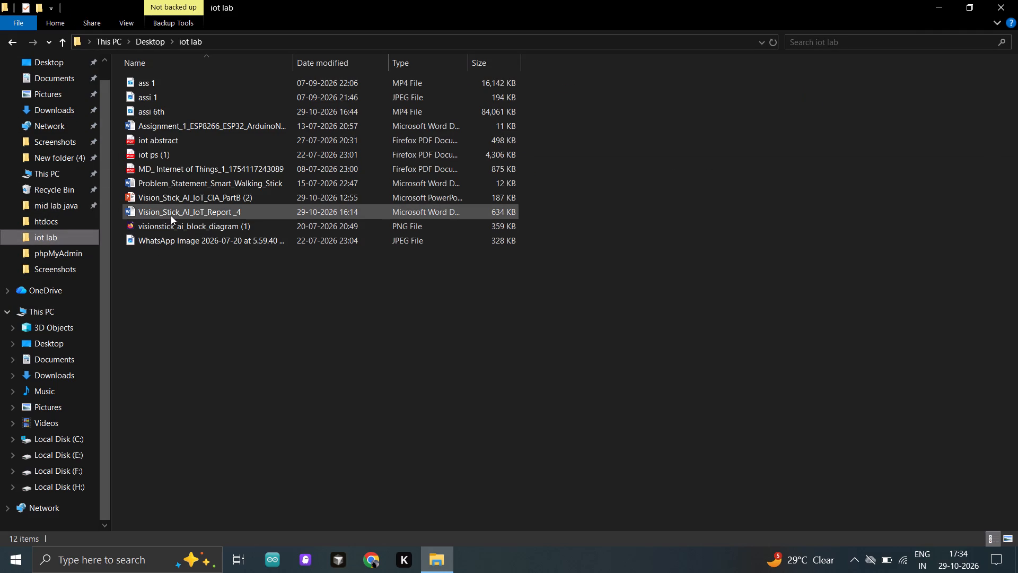
double_click(171, 215)
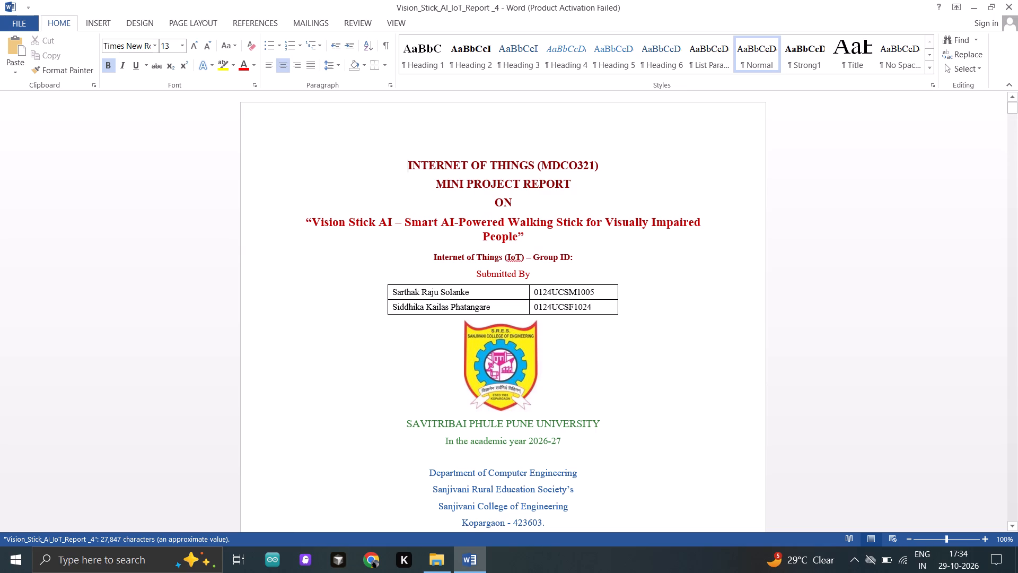
Delete the word "MINI" from the "MINI PROJECT REPORT" heading on the title page and dismiss the activation wizard.
left_click_drag(467, 185, 412, 192)
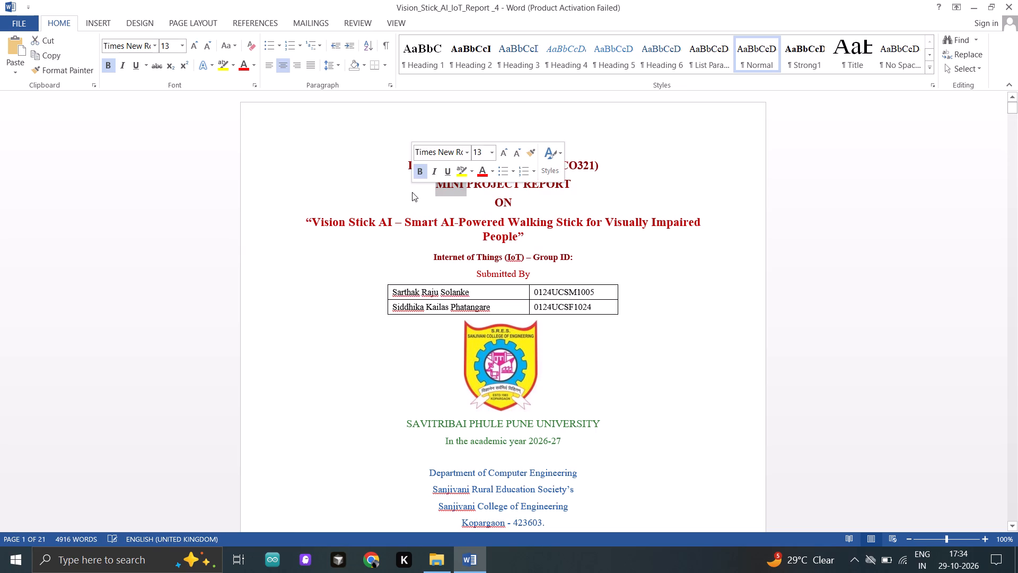
key("BackSpace")
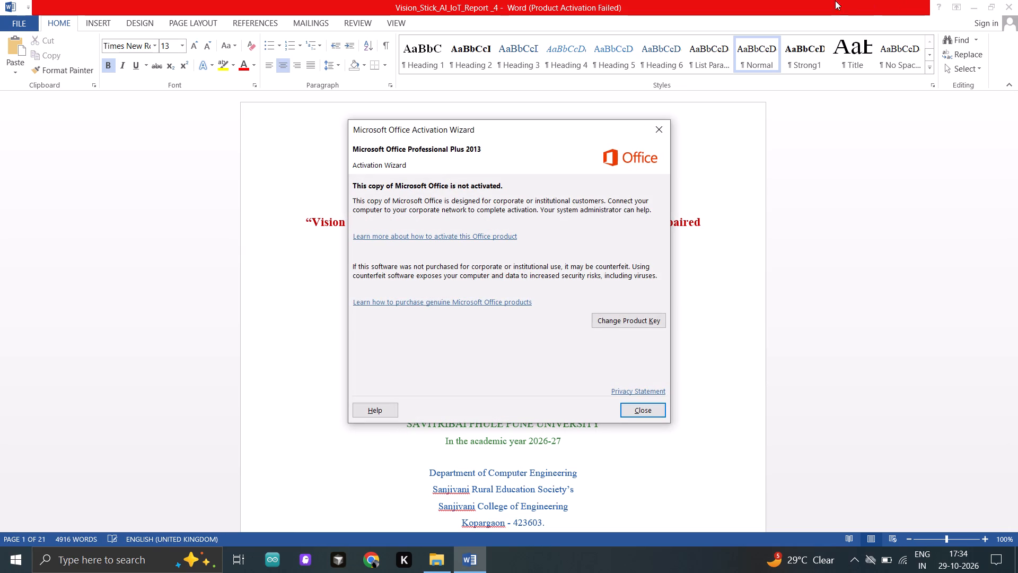
left_click(661, 131)
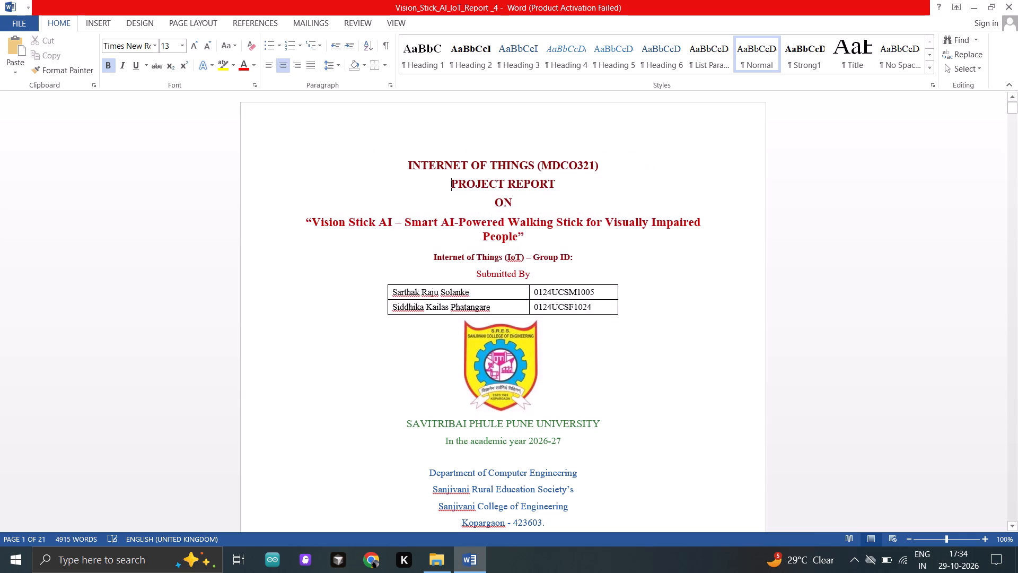
Insert six blank lines between the certificate paragraph and the project guide's name on page 2.
scroll(599, 230, "down", 8)
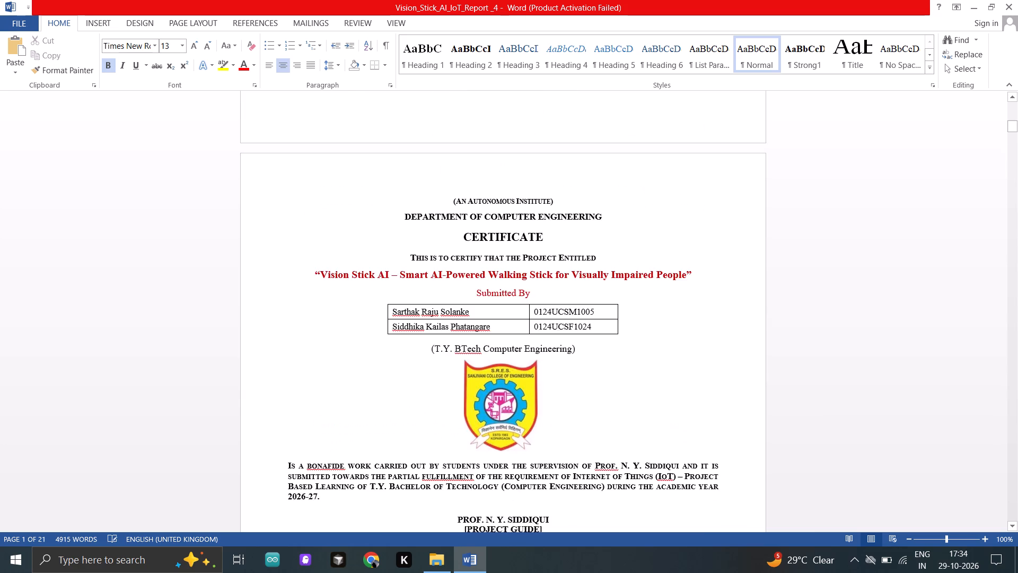
scroll(599, 230, "down", 3)
left_click(449, 316)
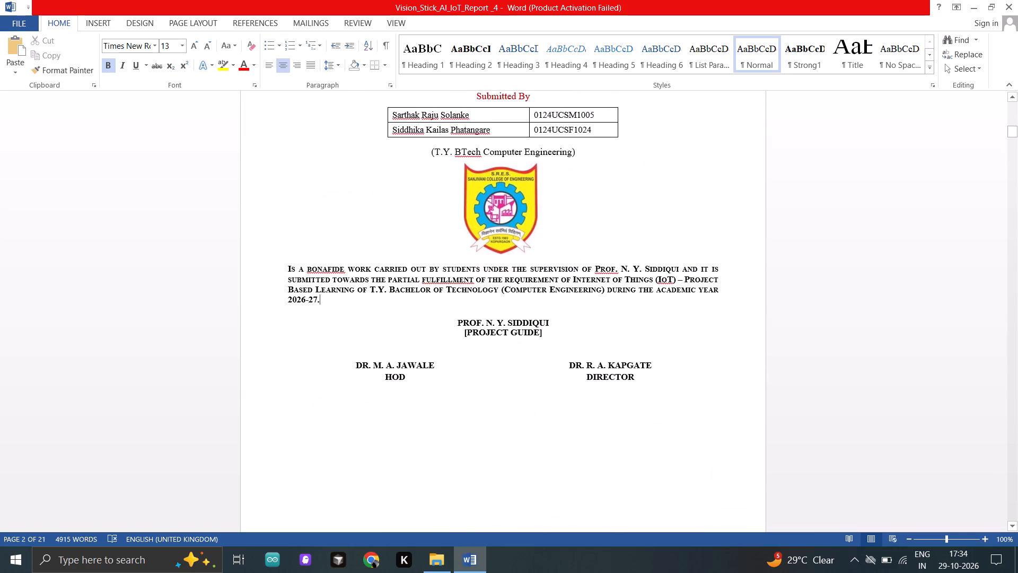
key("Return")
key("Return")
key("Return")
key("Return")
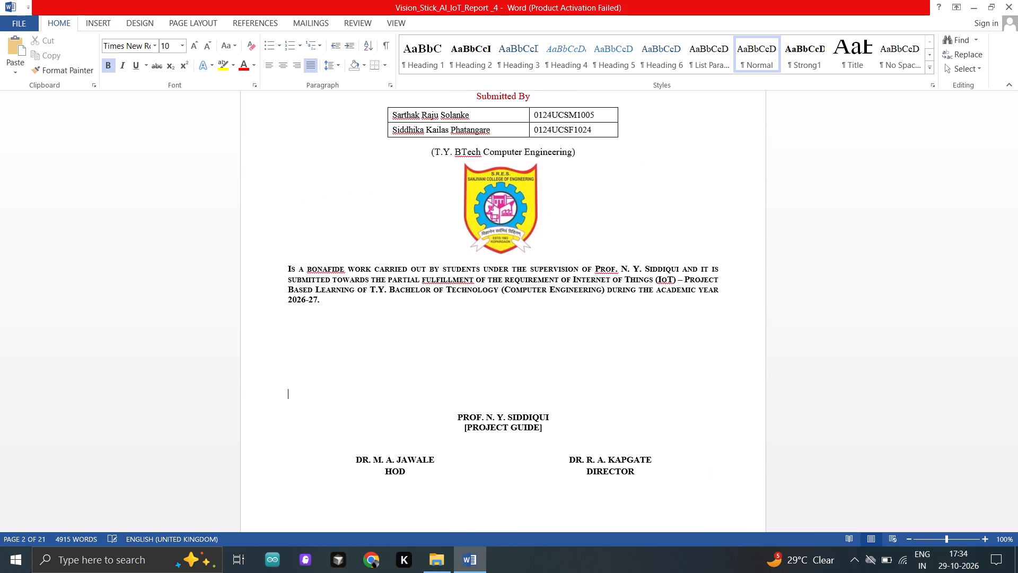
key("BackSpace")
scroll(449, 316, "down", 2)
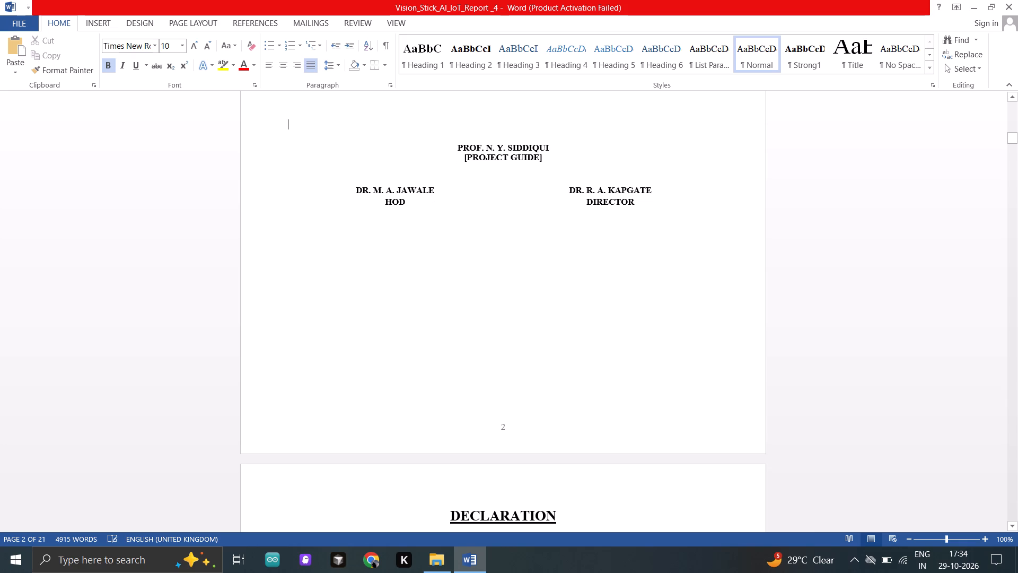
key("Return")
key("Return")
key("Return")
key("Return")
key("BackSpace")
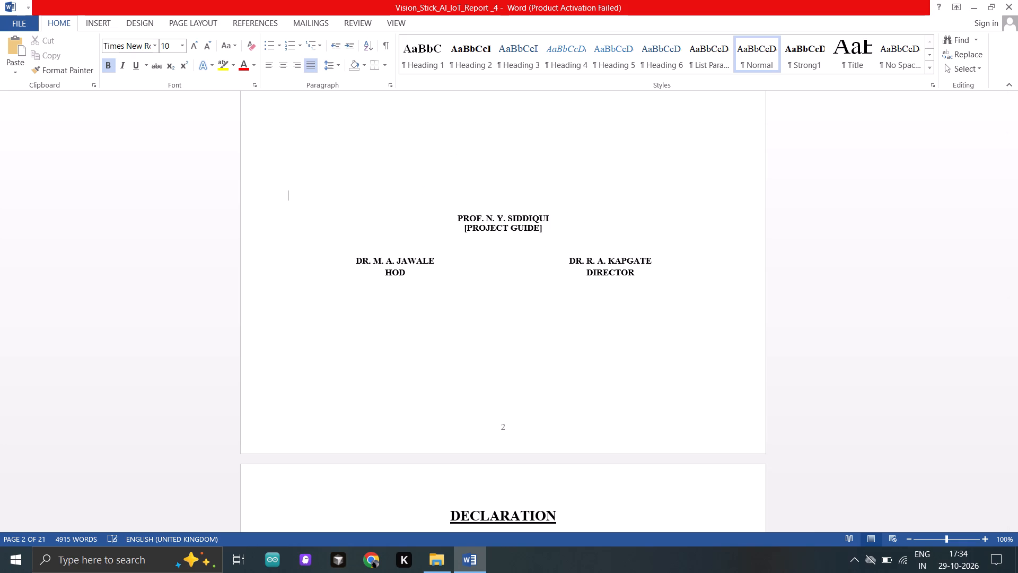
Set the font size of the "Is a bonafide work" certificate paragraph to 14.
scroll(449, 316, "up", 2)
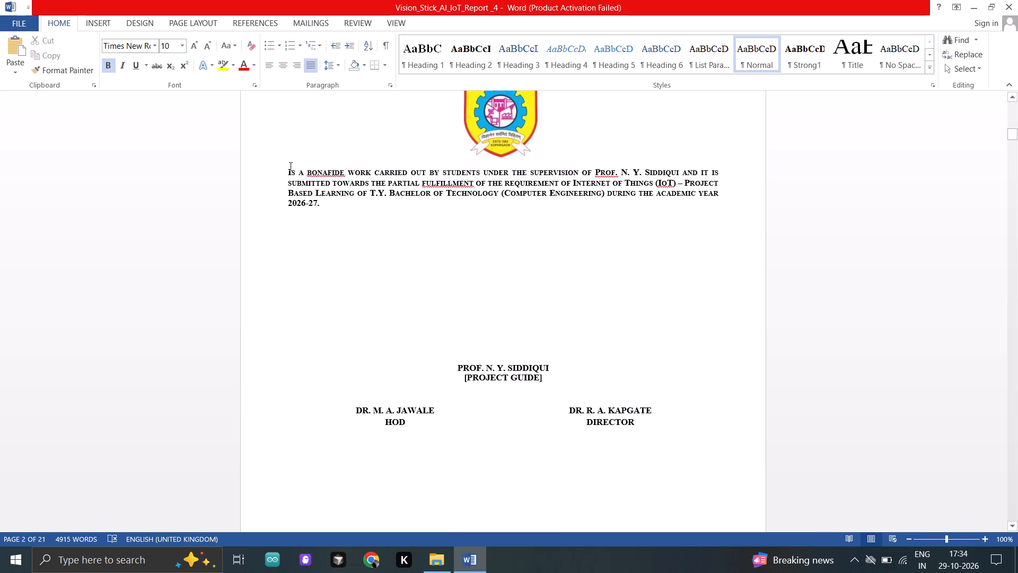
left_click_drag(288, 168, 309, 214)
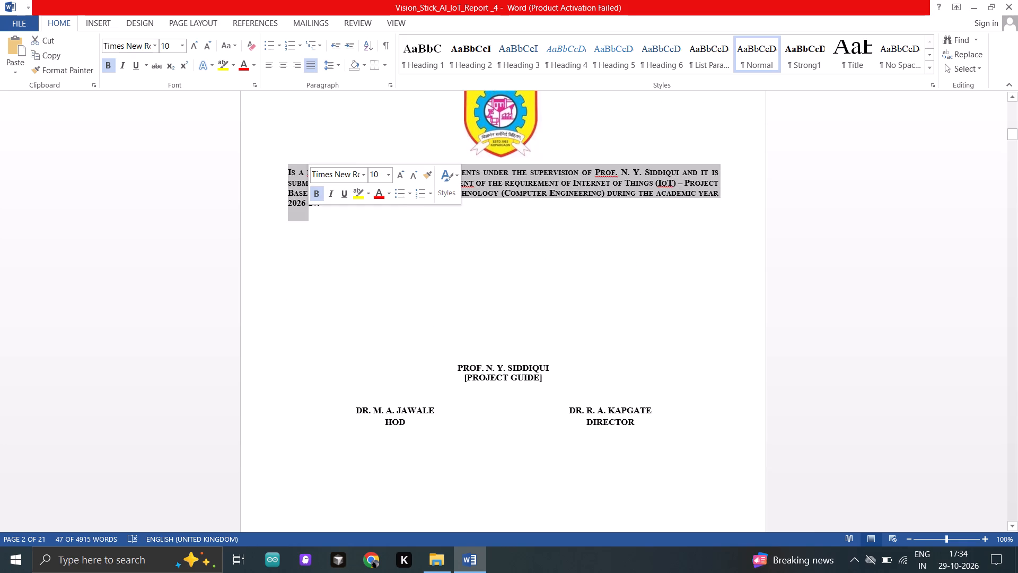
left_click(327, 216)
left_click_drag(327, 216, 284, 170)
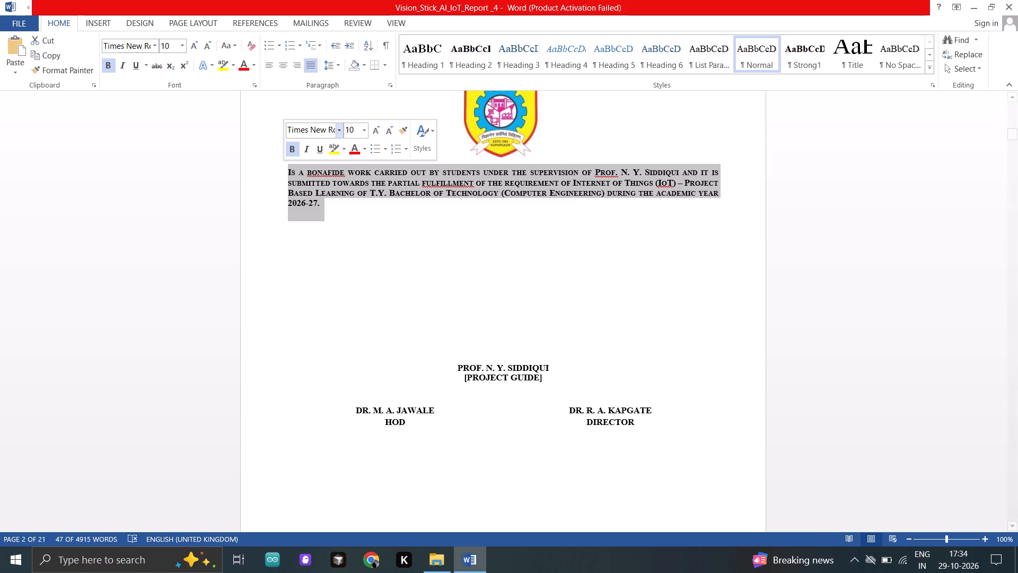
left_click(362, 133)
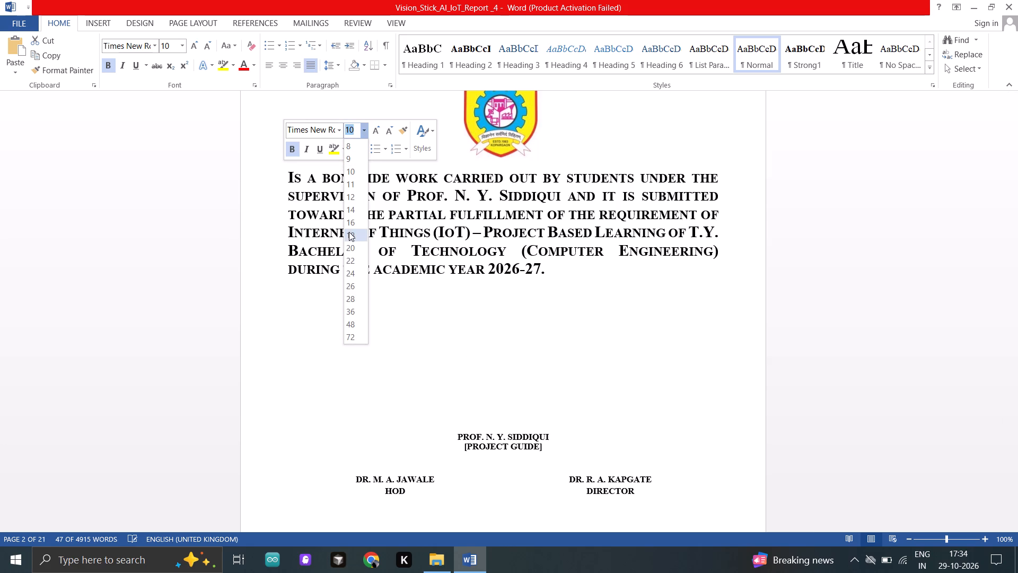
left_click(352, 215)
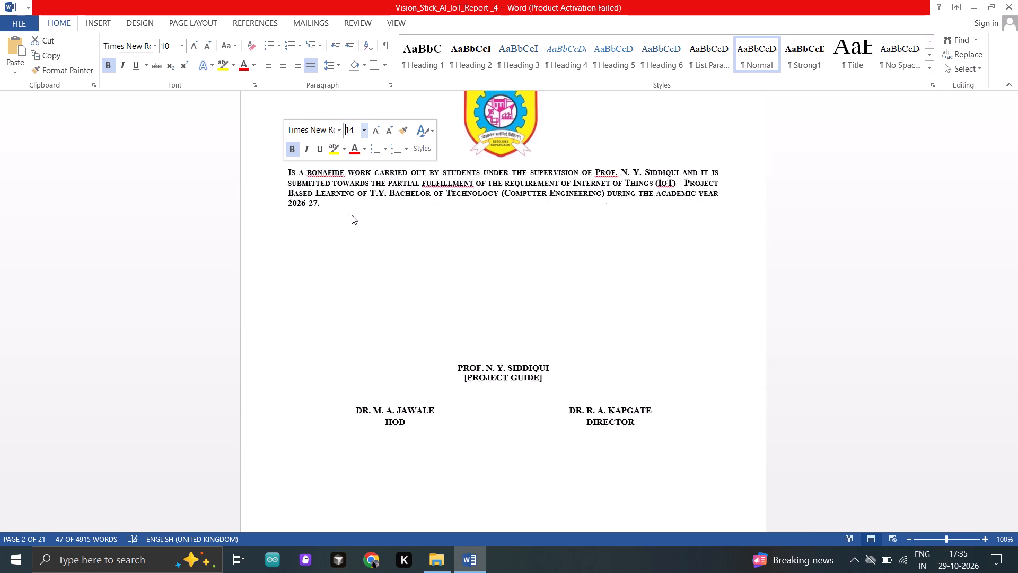
left_click(431, 403)
left_click(431, 403)
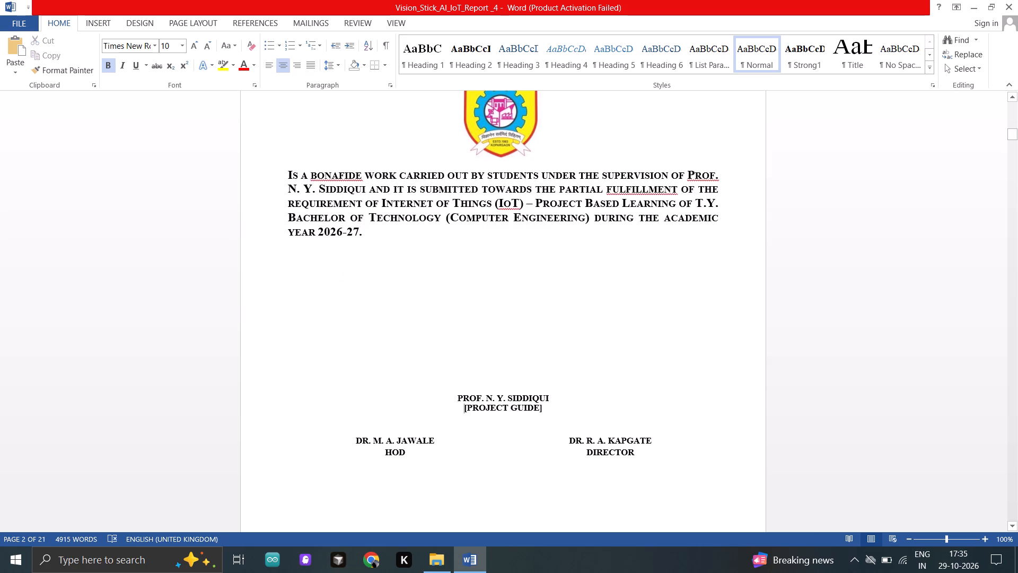
Remove three of the blank lines above the project guide's name on the certificate page.
left_click(445, 391)
key("BackSpace")
key("BackSpace")
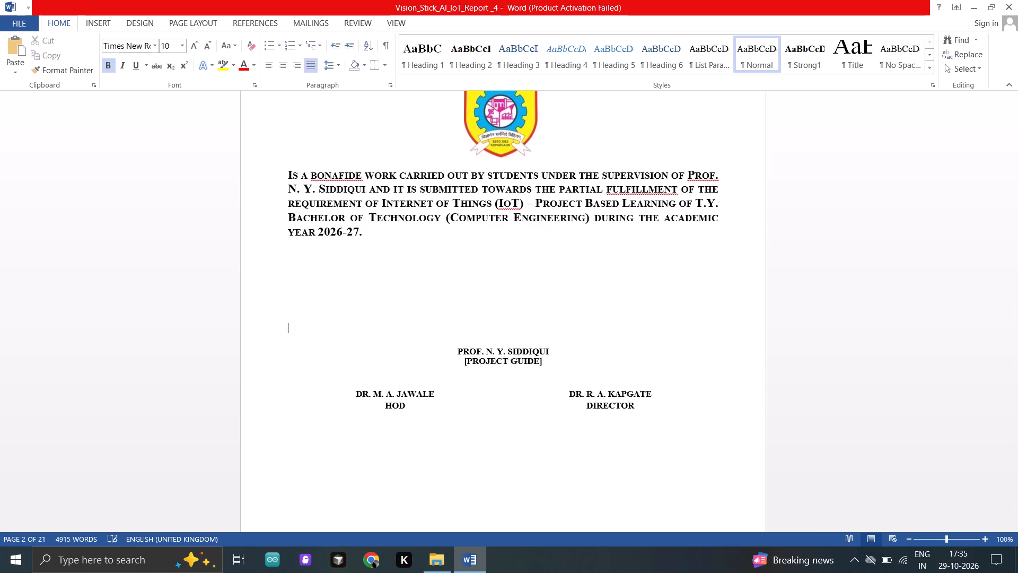
key("BackSpace")
Insert one blank line between the college logo and the certificate paragraph.
scroll(445, 391, "up", 3)
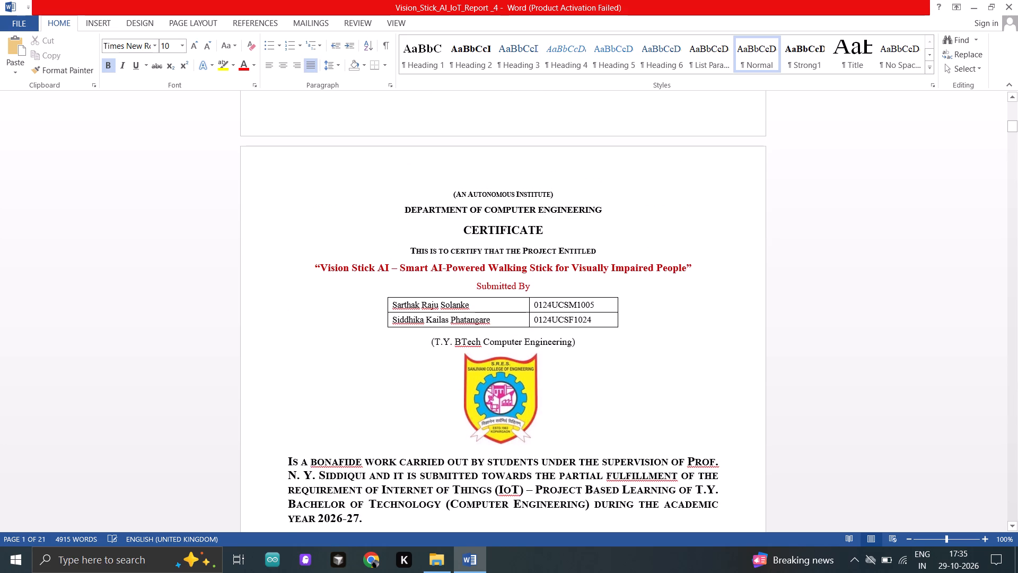
left_click(547, 437)
key("Return")
key("Return")
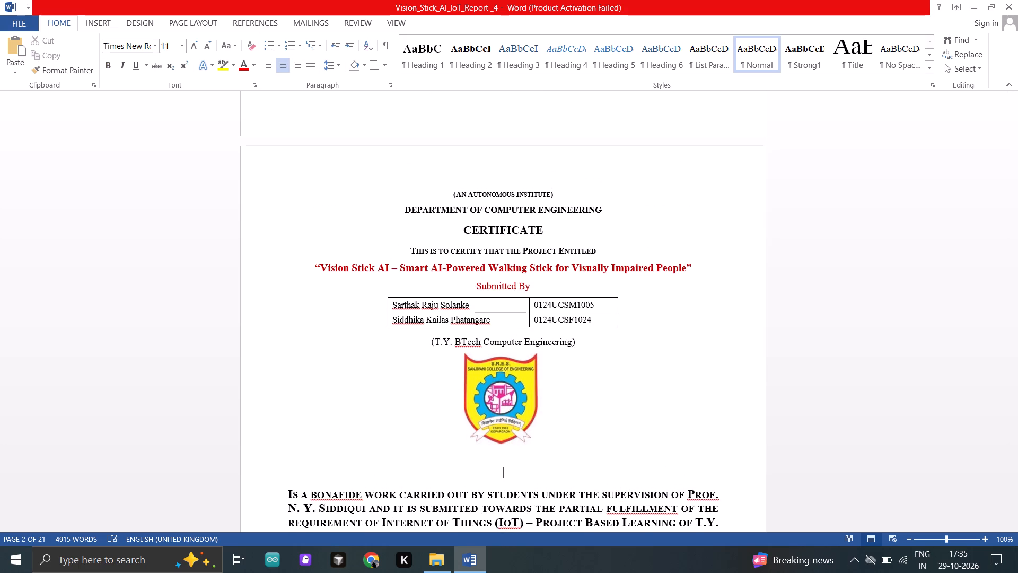
key("BackSpace")
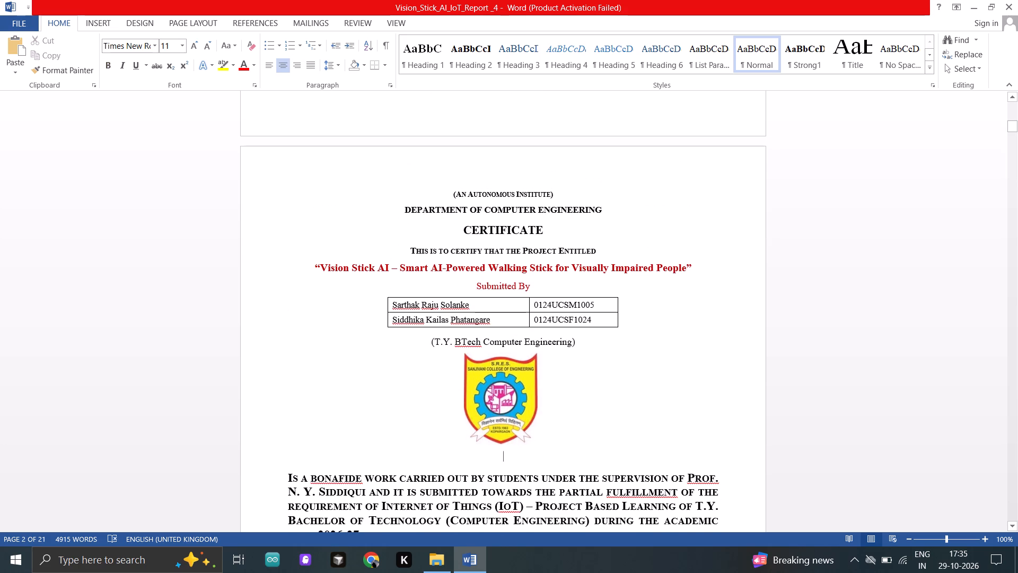
Insert one blank line above and one below the red project title on the certificate page.
left_click(608, 251)
key("Return")
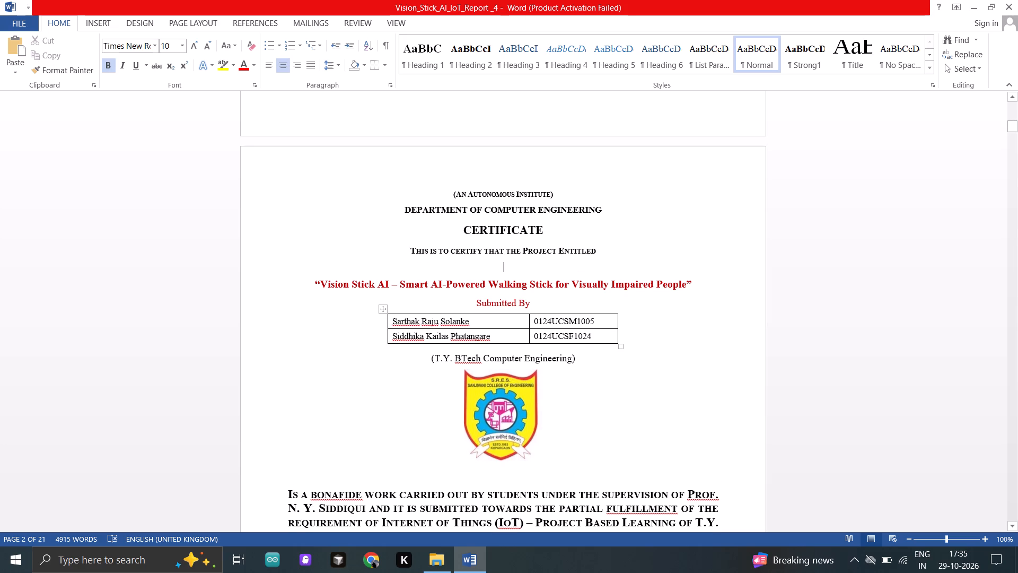
left_click(454, 297)
key("Return")
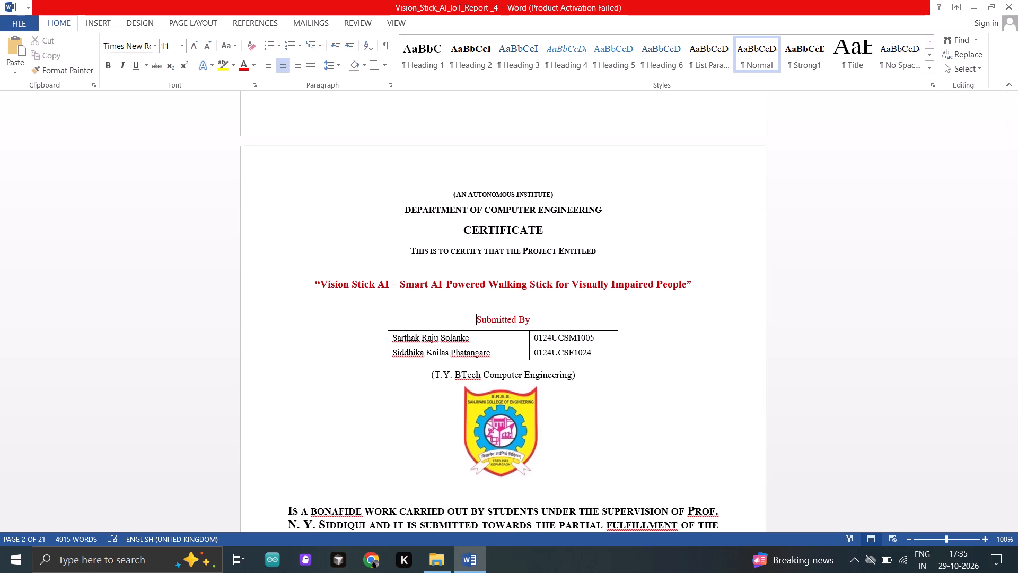
Insert one blank line between the student table and "(T.Y. BTech Computer Engineering)" on the certificate page.
scroll(454, 297, "down", 1)
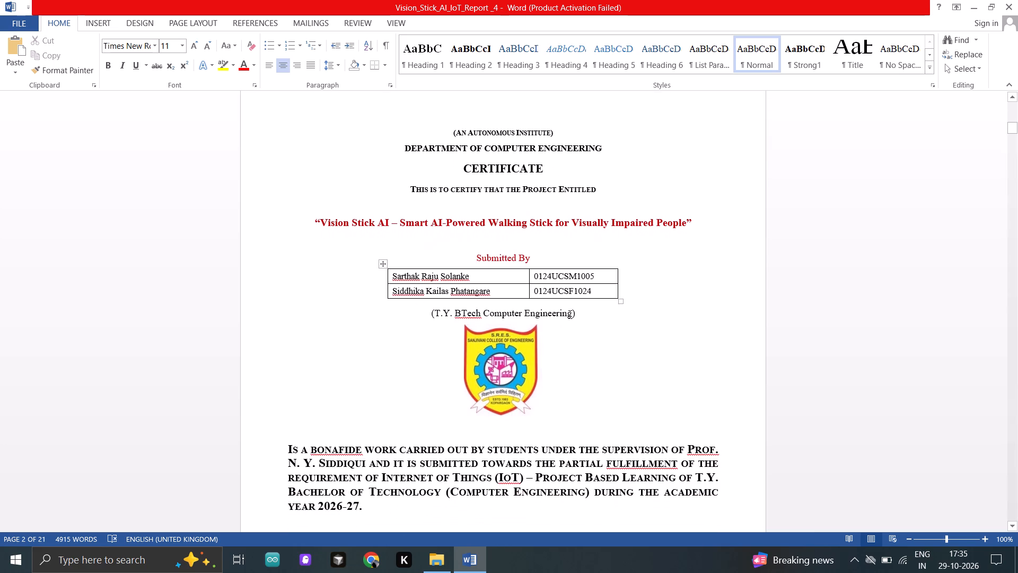
left_click(426, 308)
key("Return")
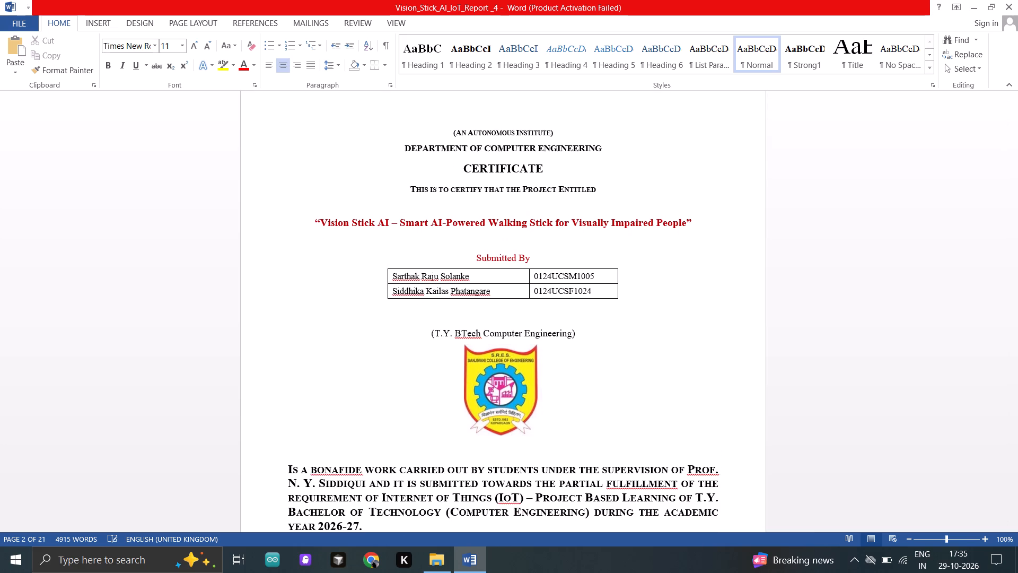
key("Return")
key("BackSpace")
Insert one blank line between the Declaration paragraph and the student signature table.
scroll(426, 308, "down", 9)
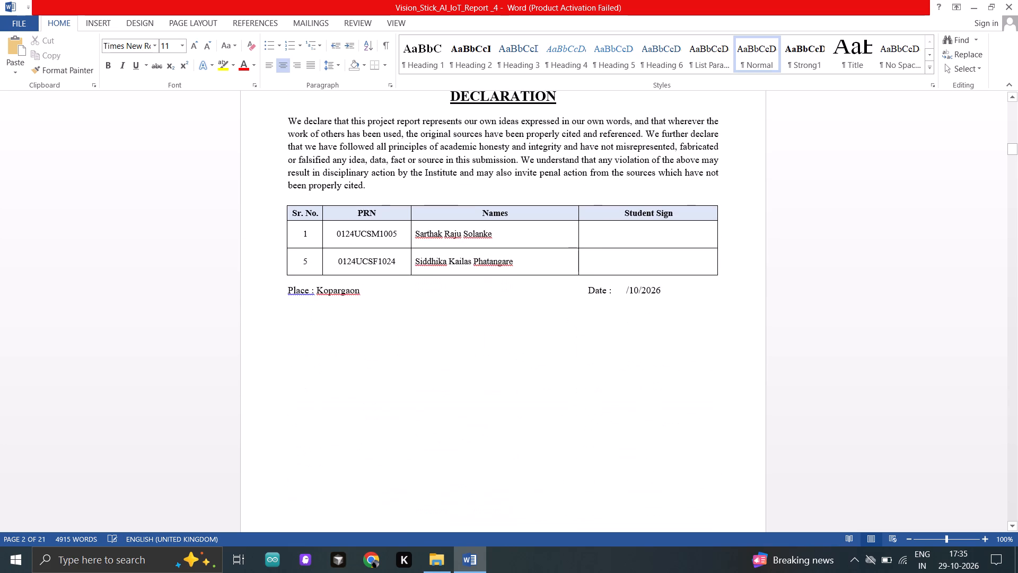
scroll(426, 308, "up", 2)
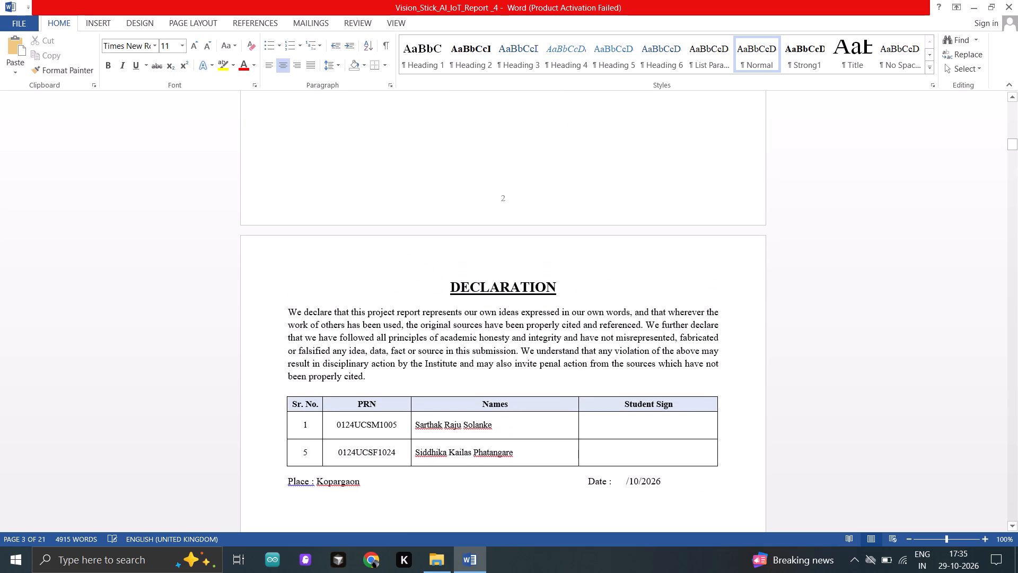
left_click(383, 378)
key("Return")
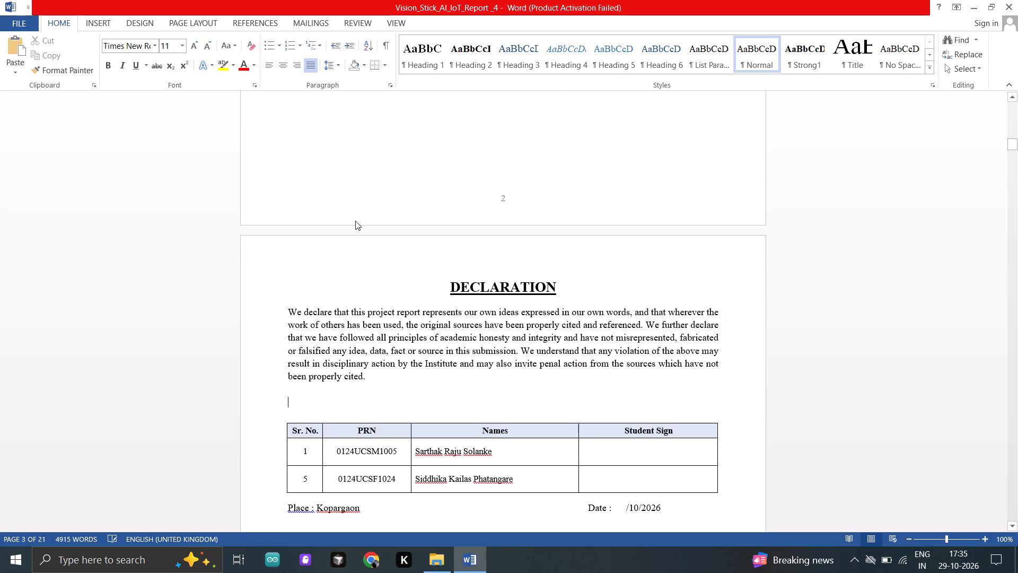
Set the Declaration paragraph's font size to 14, matching the closing paragraph of the certificate page.
scroll(377, 156, "up", 2)
left_click_drag(375, 153, 345, 136)
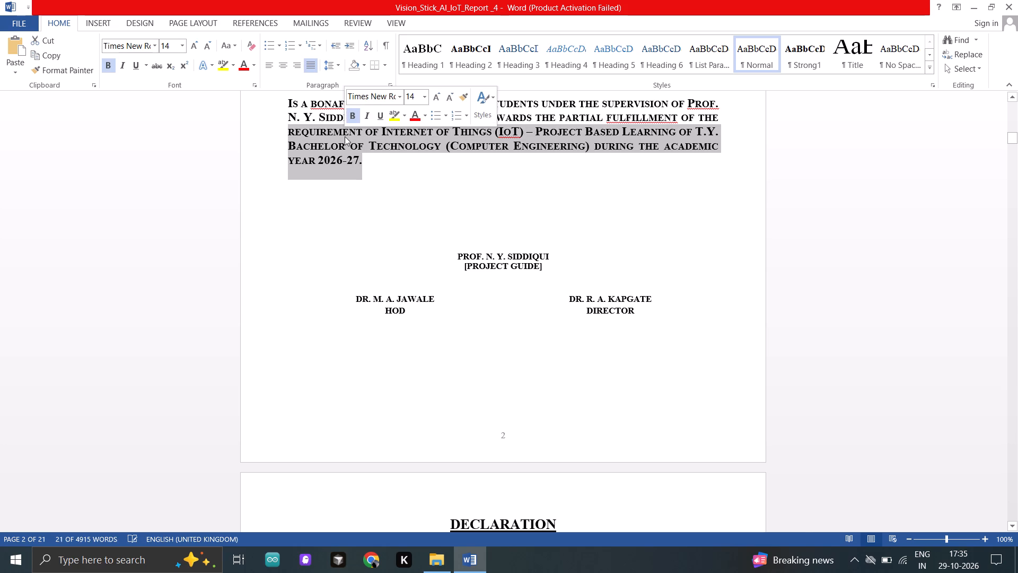
scroll(394, 320, "down", 3)
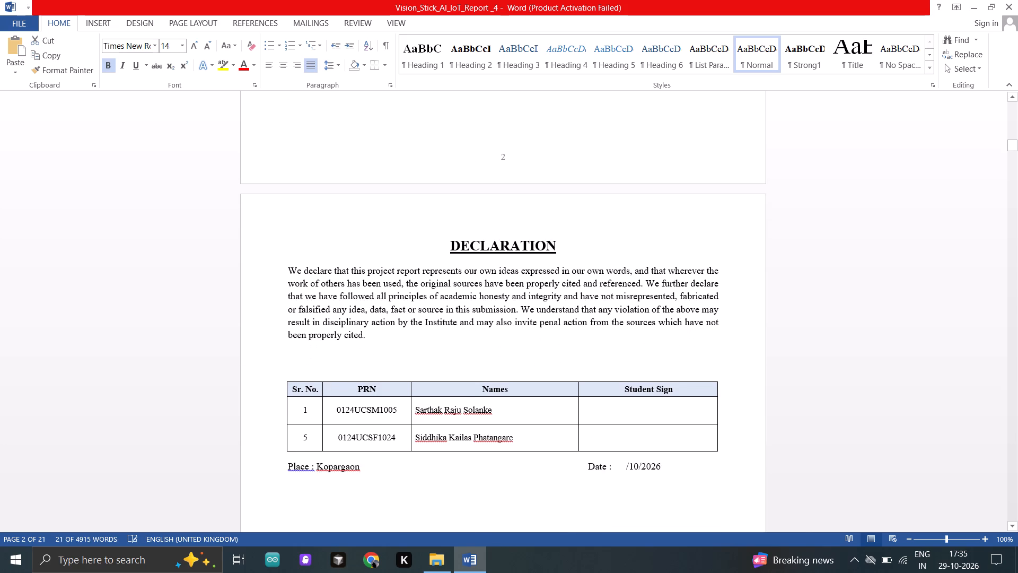
left_click_drag(292, 270, 363, 334)
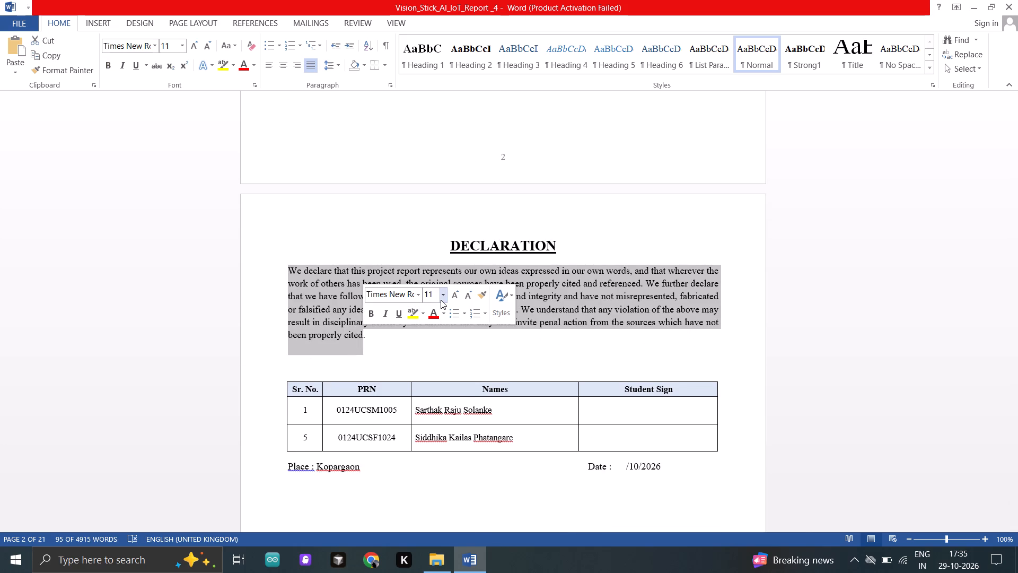
left_click(441, 300)
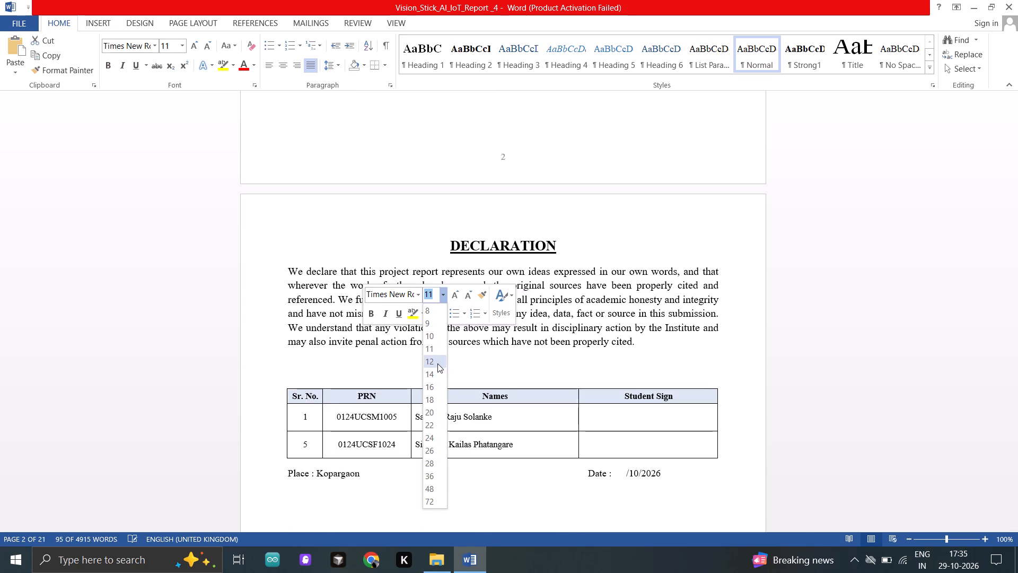
left_click(437, 370)
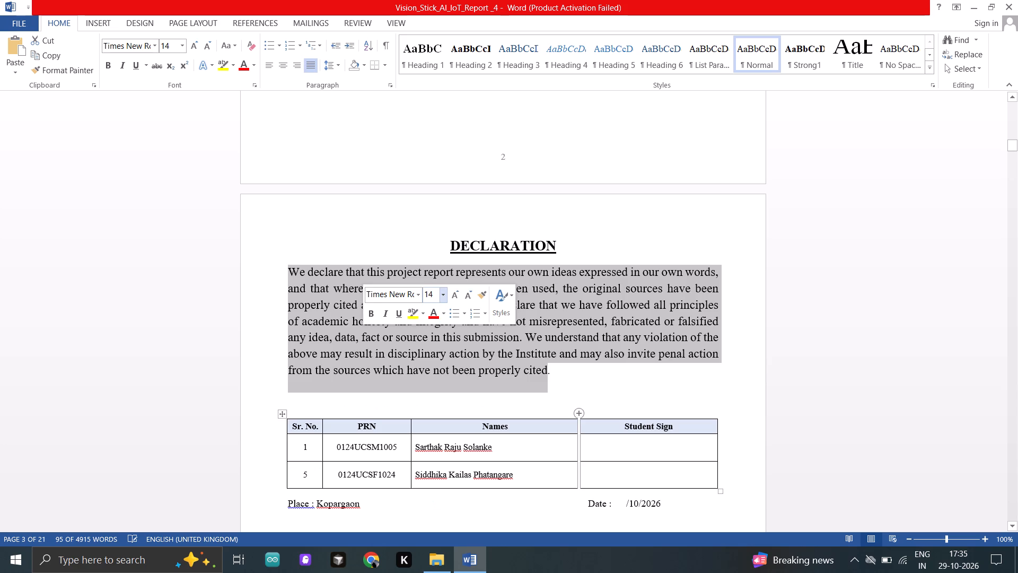
left_click(575, 403)
Insert one blank line between the student signature table and the Place and Date line on the Declaration page.
scroll(584, 377, "down", 3)
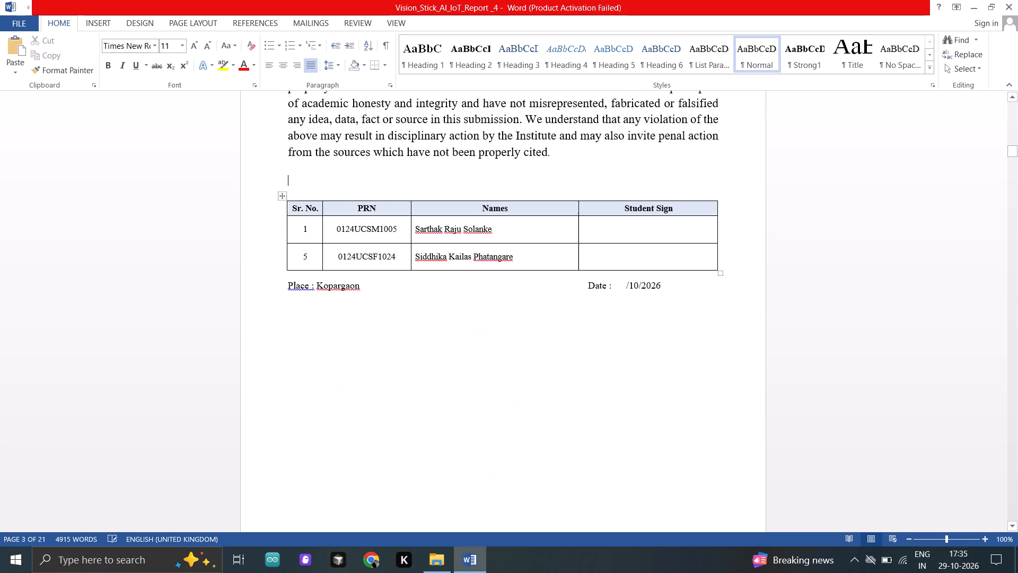
scroll(463, 332, "up", 1)
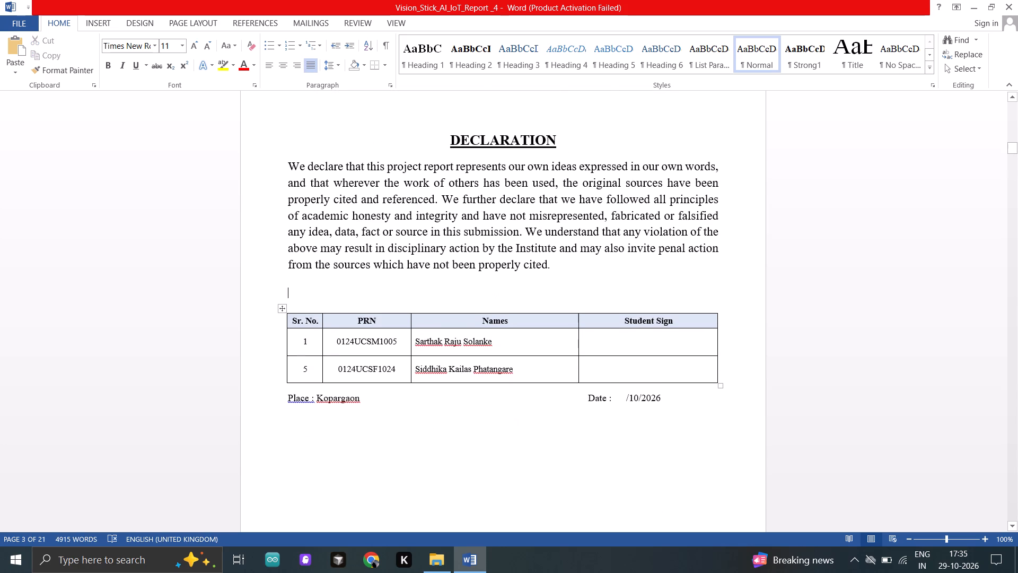
left_click(284, 391)
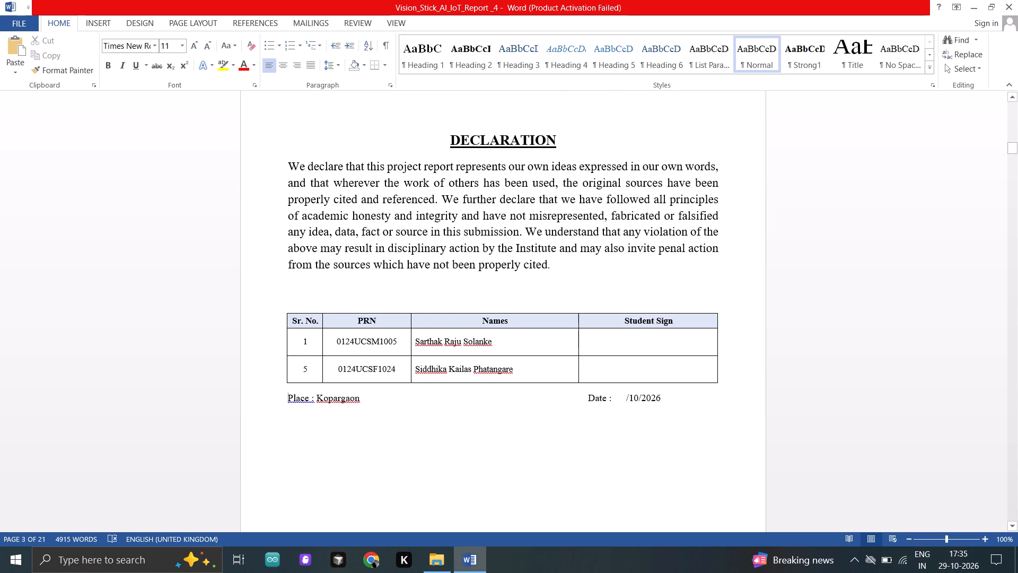
key("Return")
Review the spacing and layout of the cover, certificate, Declaration and Acknowledgement pages.
scroll(284, 391, "down", 7)
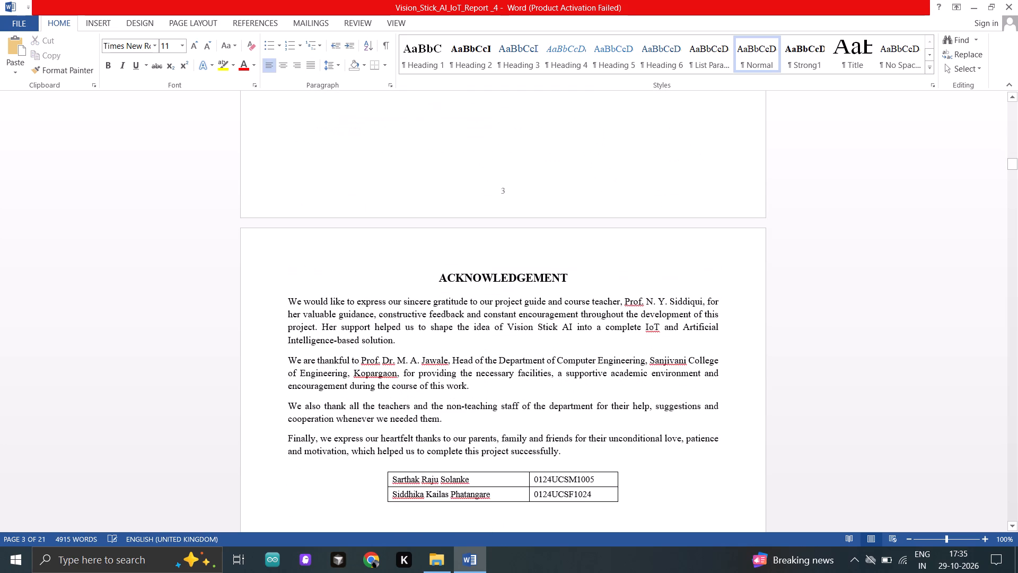
scroll(284, 391, "up", 17)
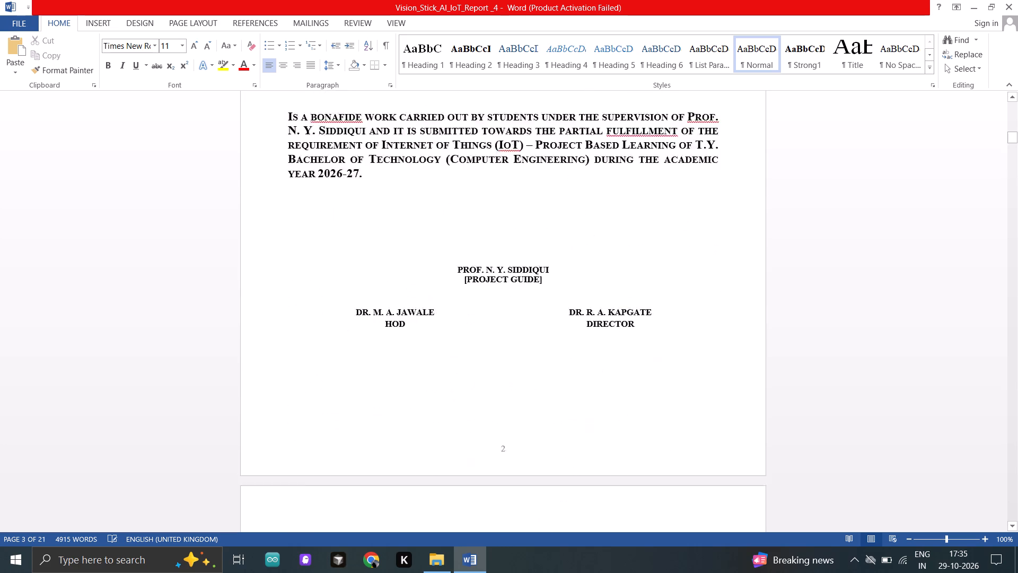
scroll(284, 391, "up", 2)
scroll(284, 391, "down", 5)
scroll(284, 391, "up", 14)
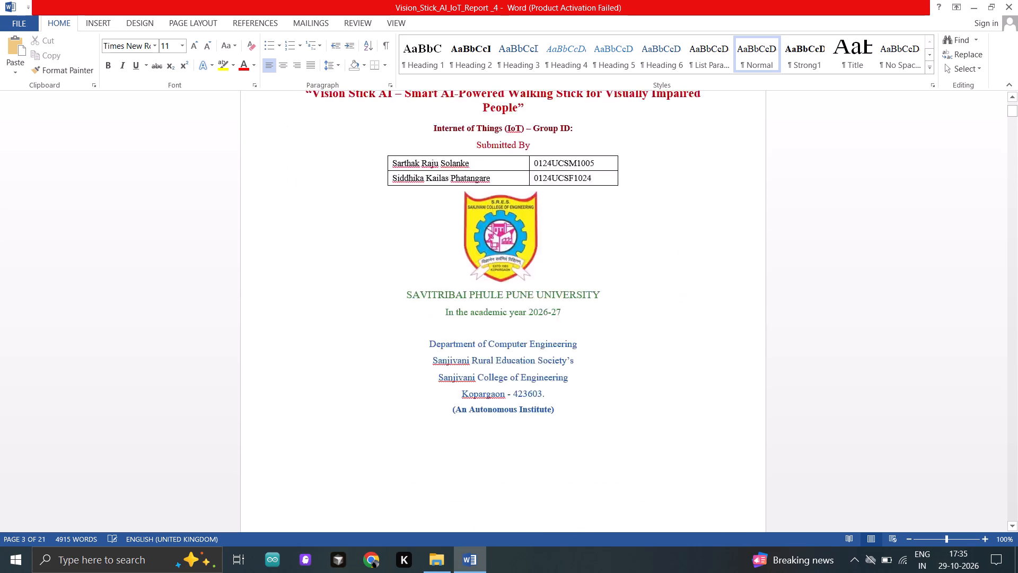
scroll(284, 391, "down", 5)
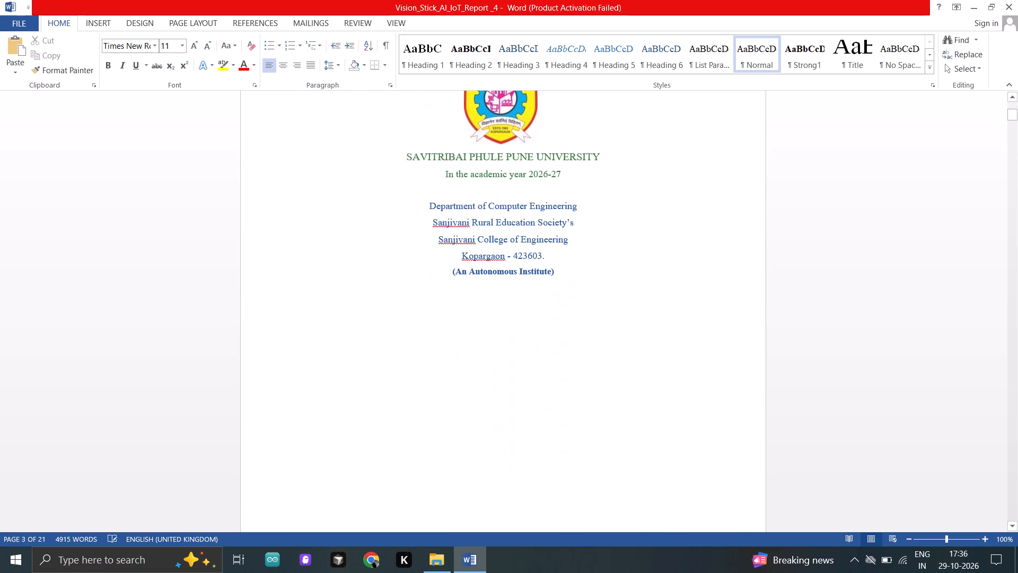
scroll(282, 368, "up", 1)
scroll(282, 368, "down", 6)
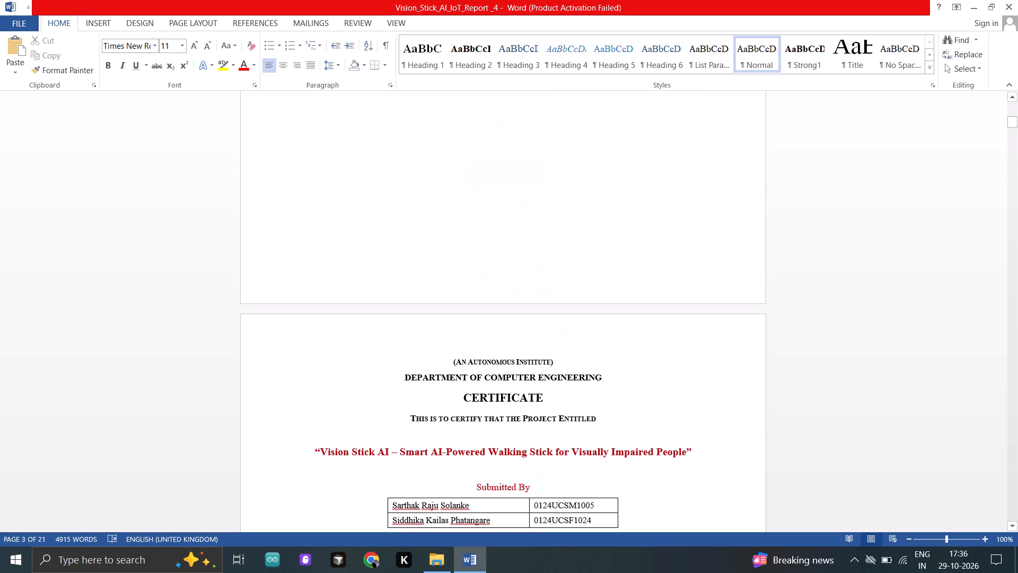
scroll(282, 368, "down", 16)
scroll(282, 368, "down", 6)
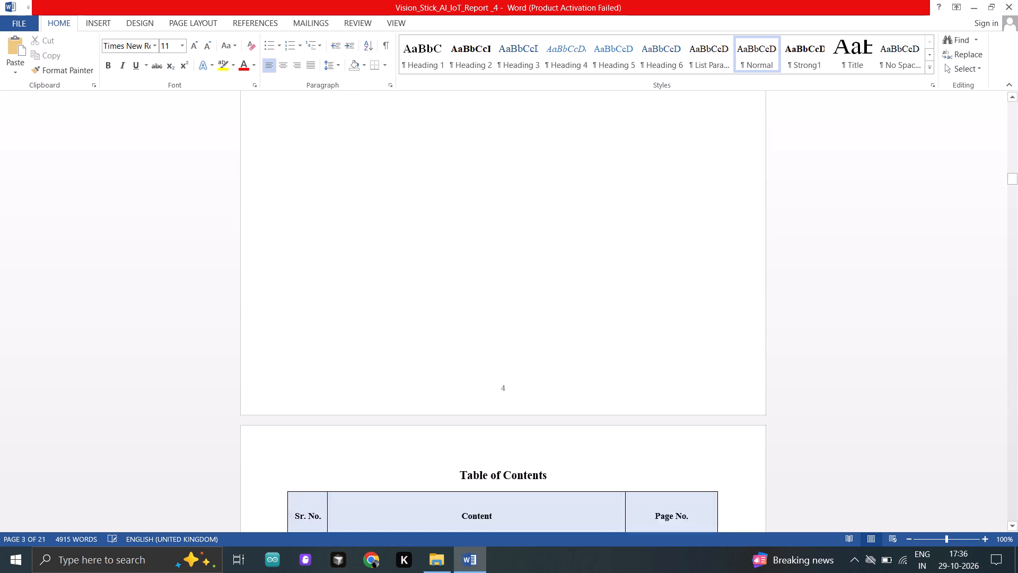
Insert one blank line between the last Acknowledgement paragraph and the student table below it.
scroll(282, 368, "up", 9)
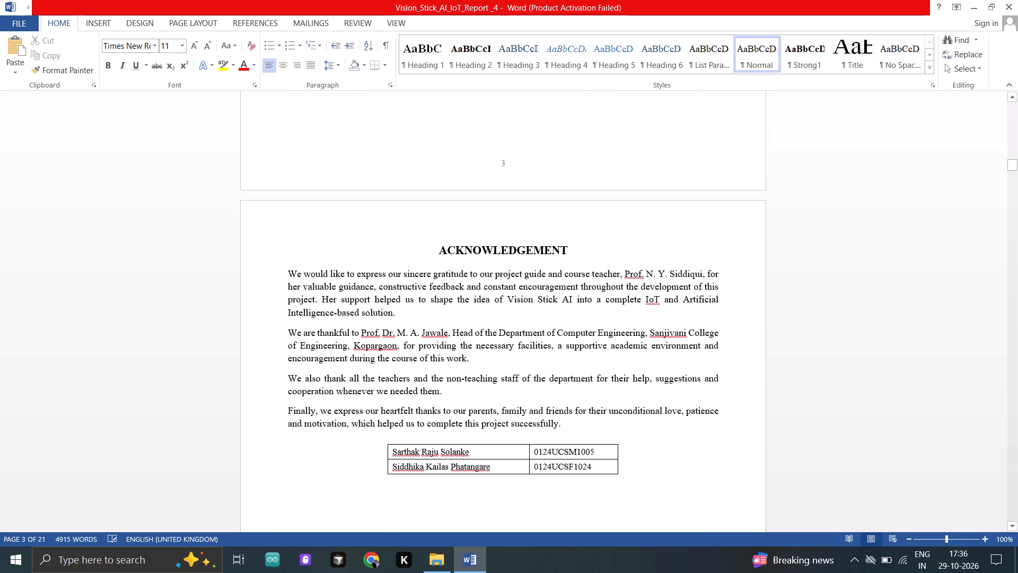
scroll(282, 368, "down", 1)
left_click(375, 410)
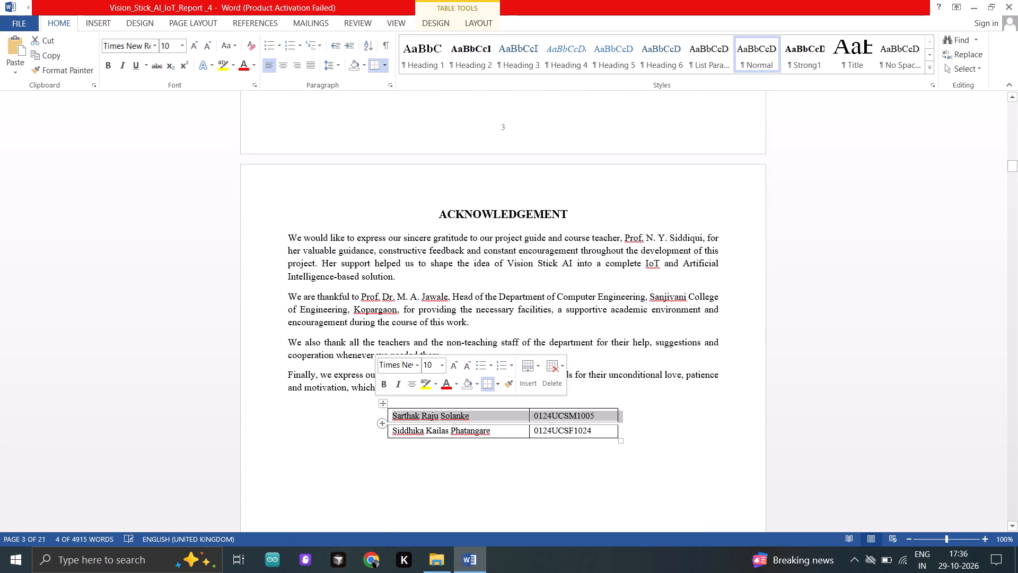
left_click(370, 481)
left_click(381, 403)
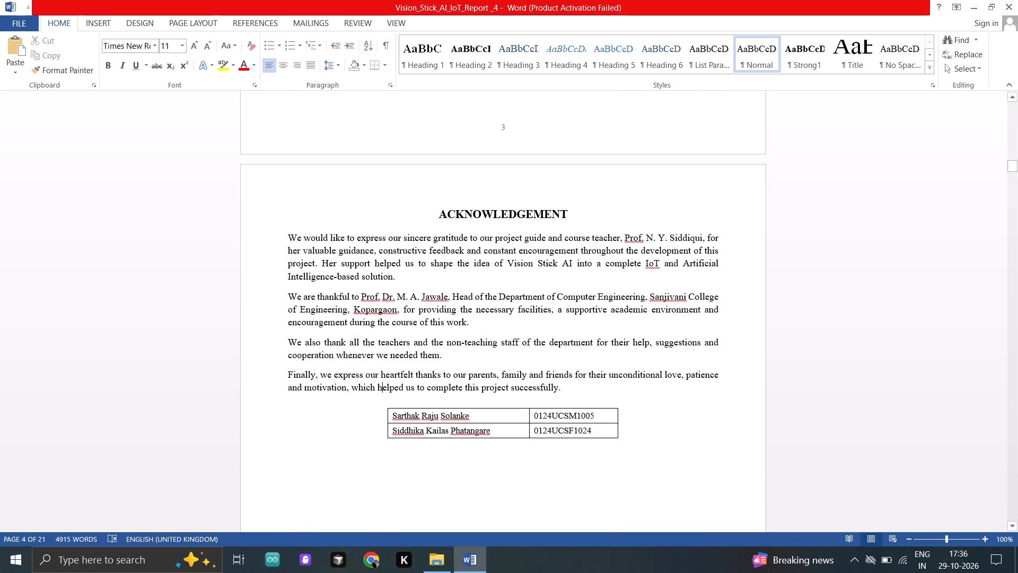
left_click(381, 403)
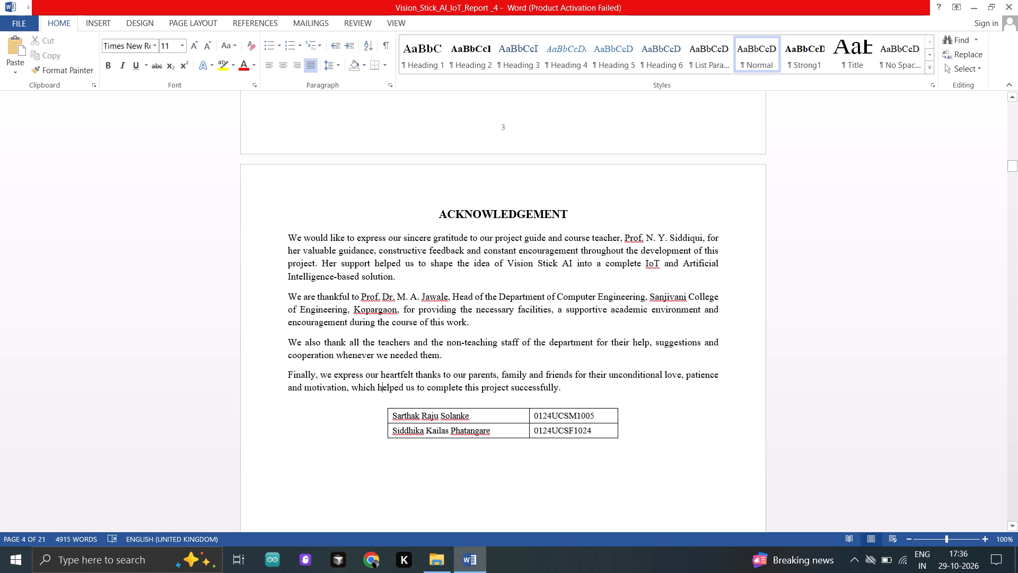
left_click(569, 393)
key("Return")
Look through the pages after the Acknowledgement, from the Table of Contents to the Research Gap and Key Innovation sections.
scroll(569, 393, "down", 9)
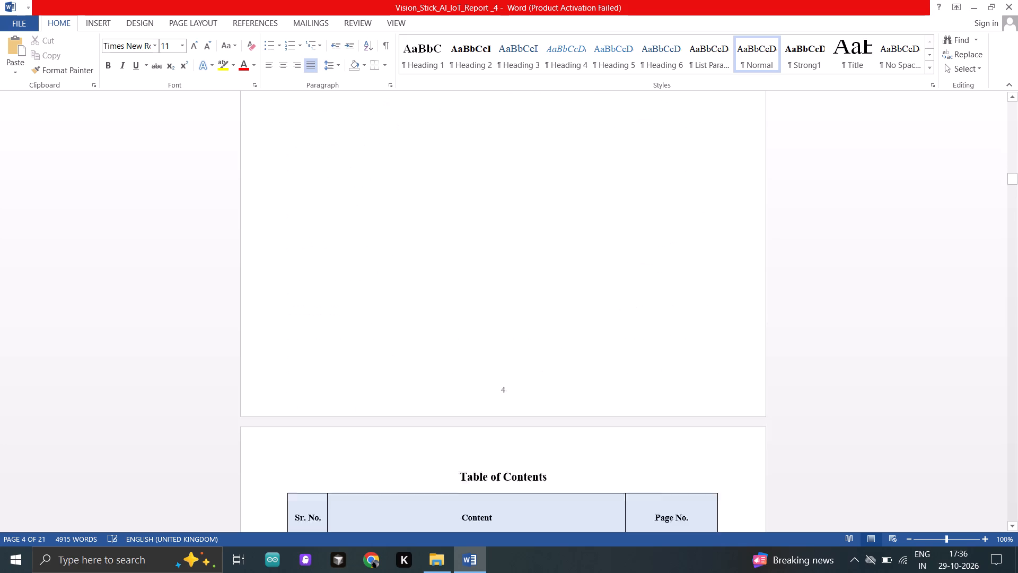
scroll(569, 393, "down", 16)
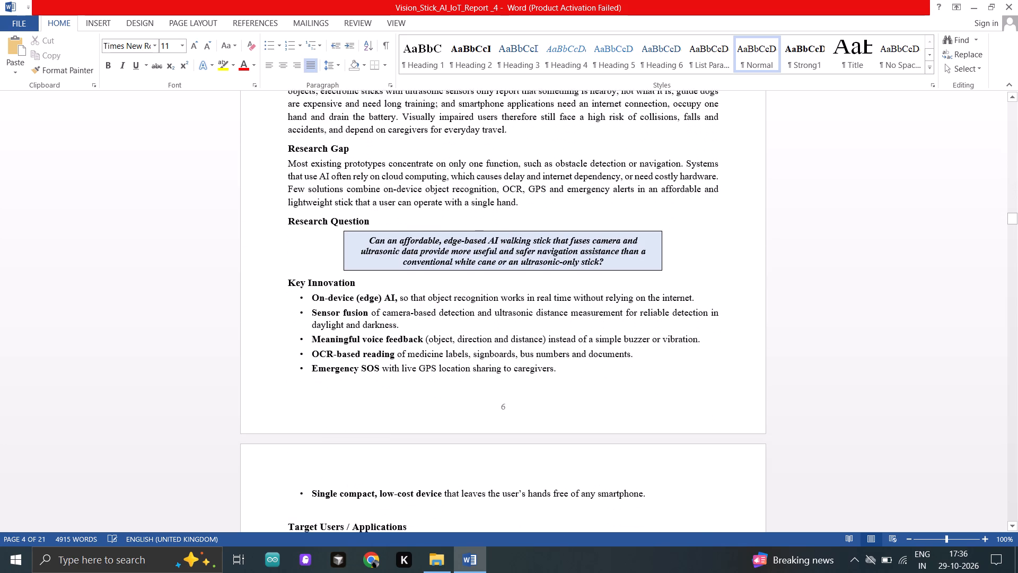
scroll(569, 393, "down", 2)
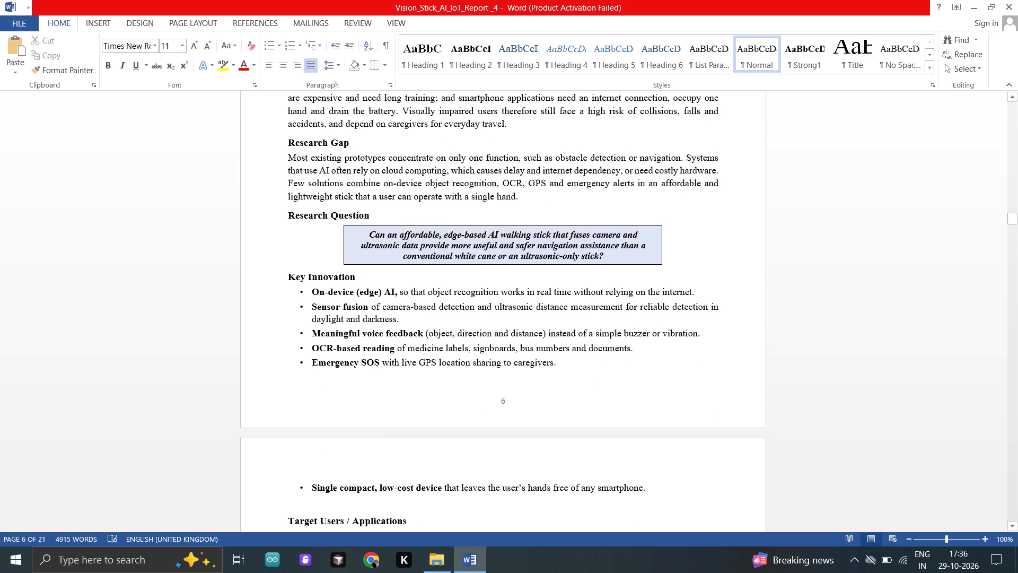
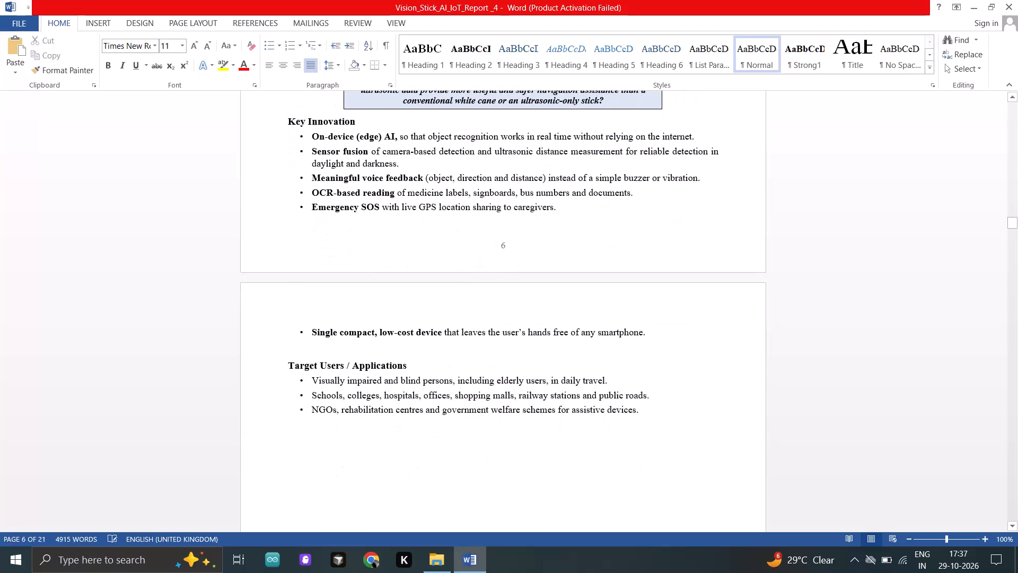
Look through the pages from the Key Innovation section to the Hardware, Software & Tools table.
scroll(569, 393, "down", 1)
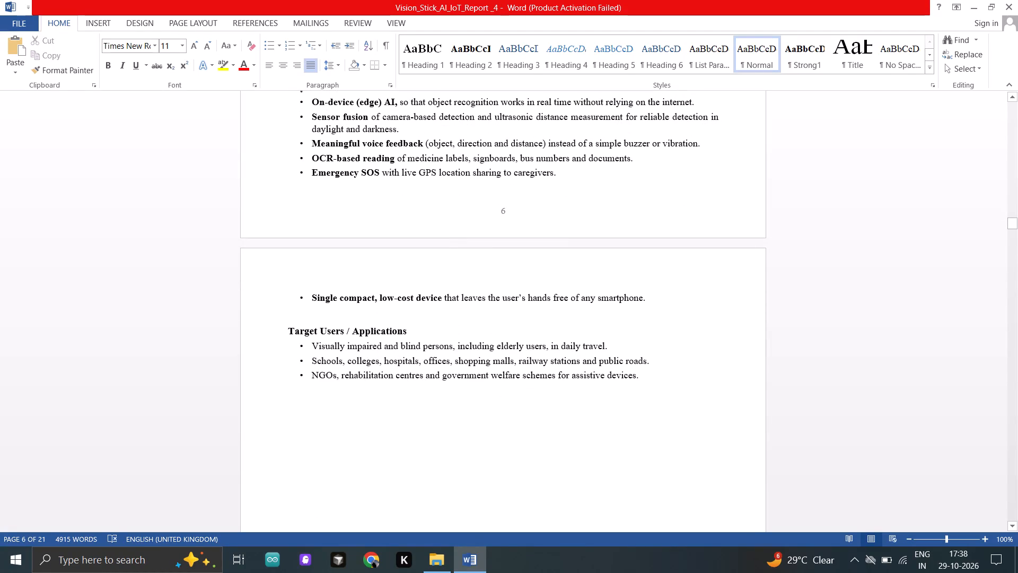
scroll(569, 393, "down", 1)
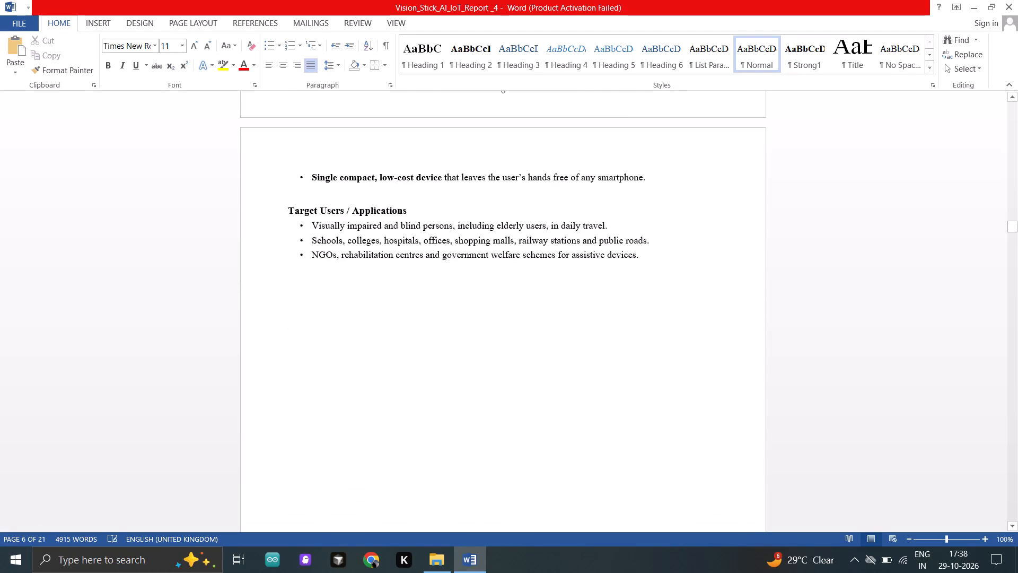
scroll(569, 393, "down", 1)
scroll(569, 393, "up", 11)
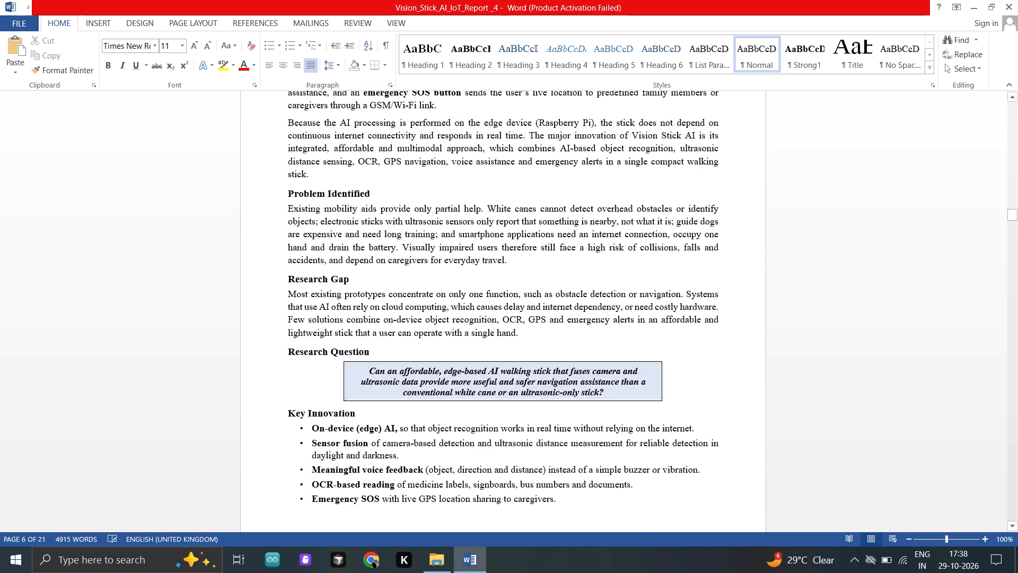
scroll(569, 393, "down", 19)
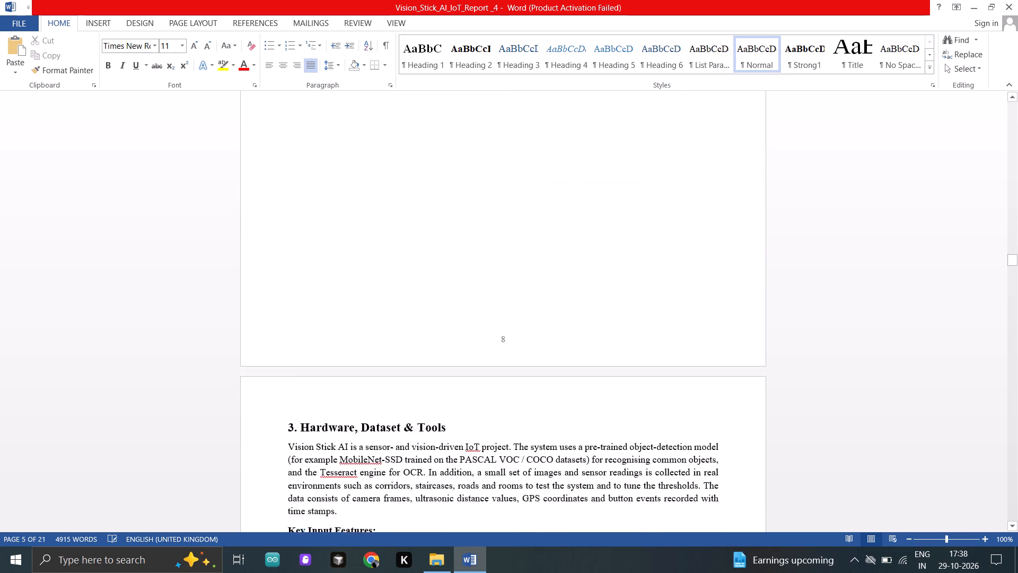
scroll(569, 393, "down", 11)
Insert one blank line between the Preprocessing Steps list and the "Table 1. Hardware, Software & Tools" caption.
scroll(569, 393, "up", 3)
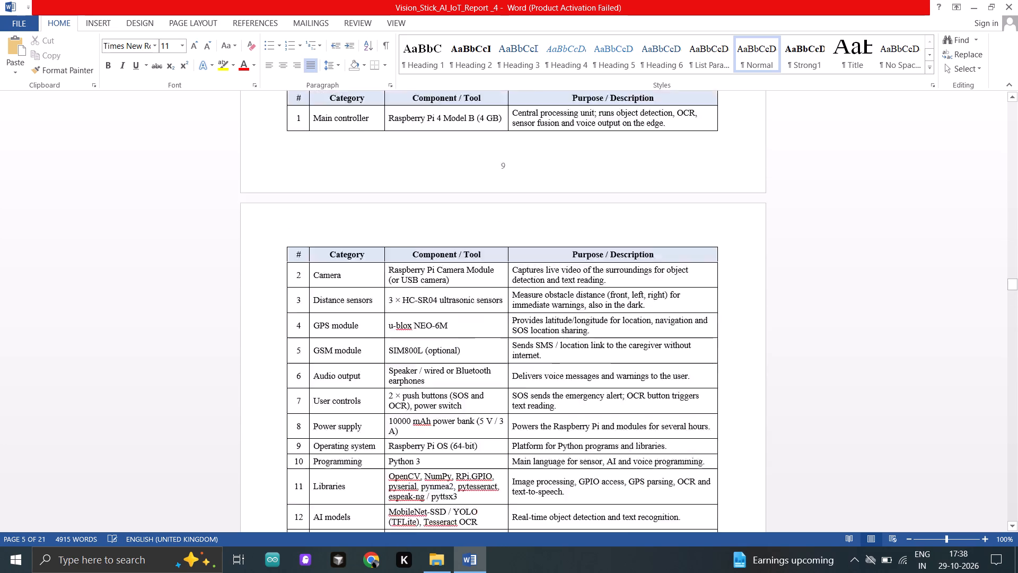
scroll(569, 393, "up", 3)
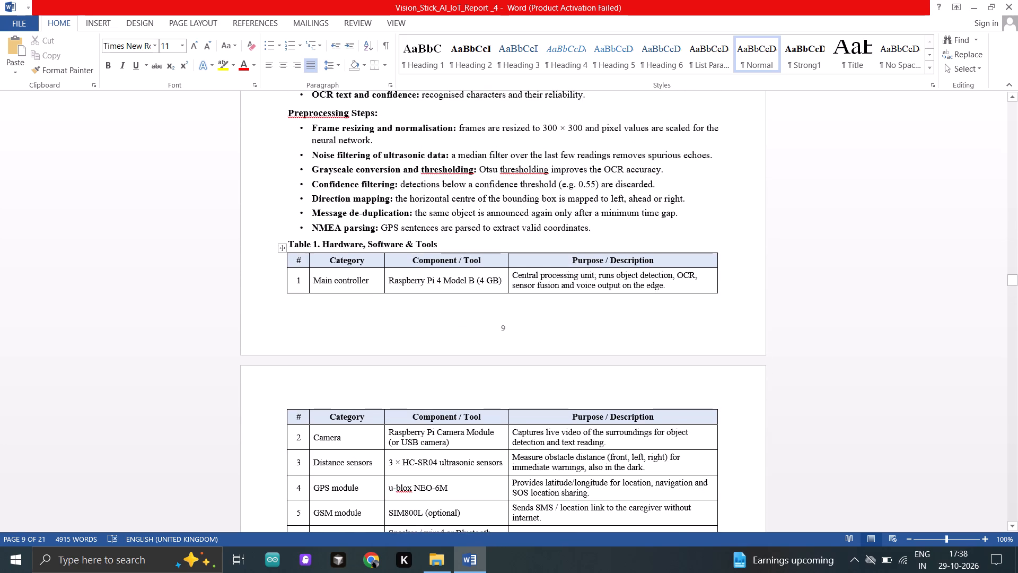
left_click(286, 241)
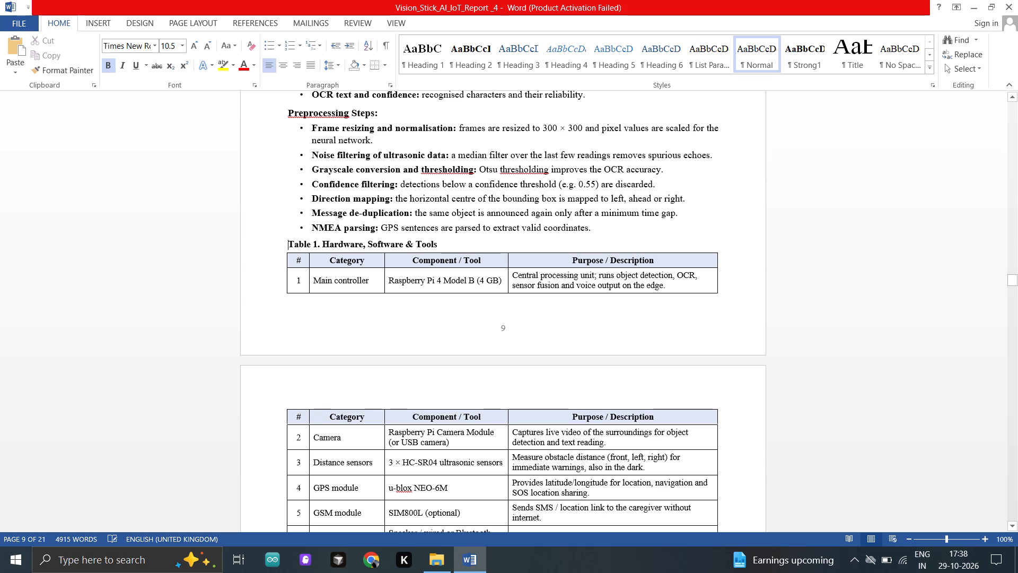
key("Return")
Review the layout of the remaining pages, from the workflow diagram through Methodology and Conclusion and Future Work to the last page.
scroll(286, 241, "down", 5)
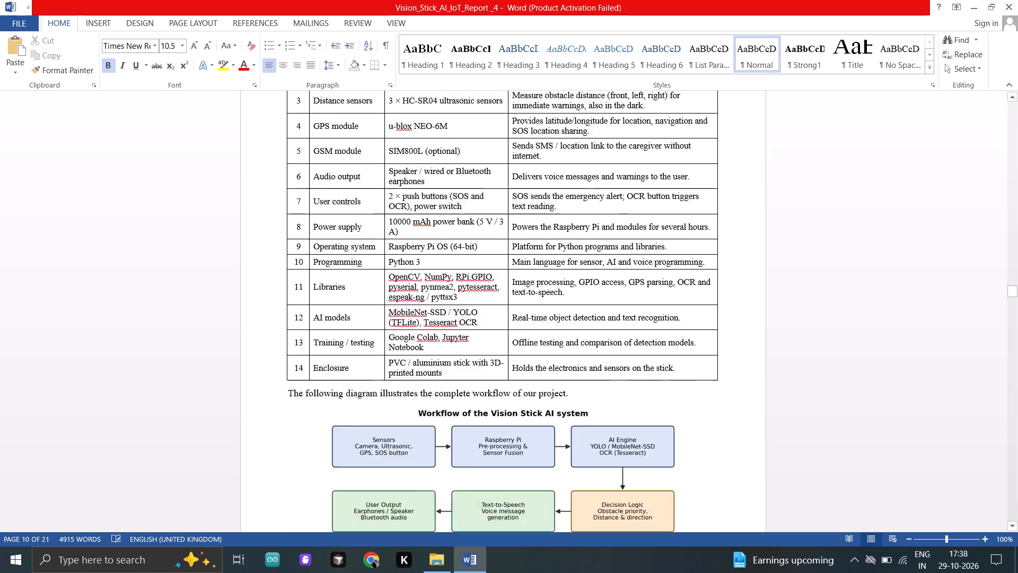
scroll(286, 241, "down", 10)
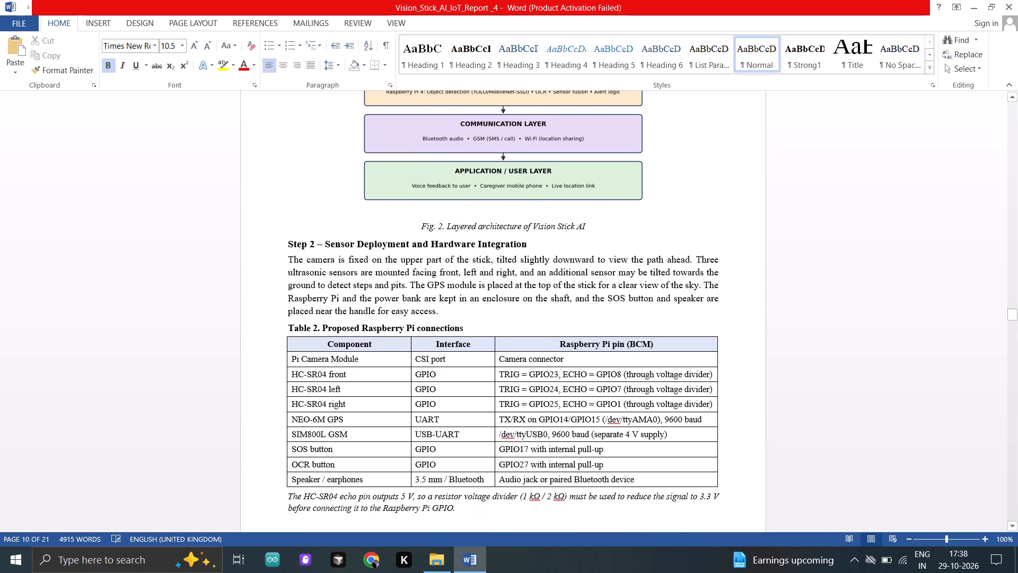
scroll(286, 241, "down", 3)
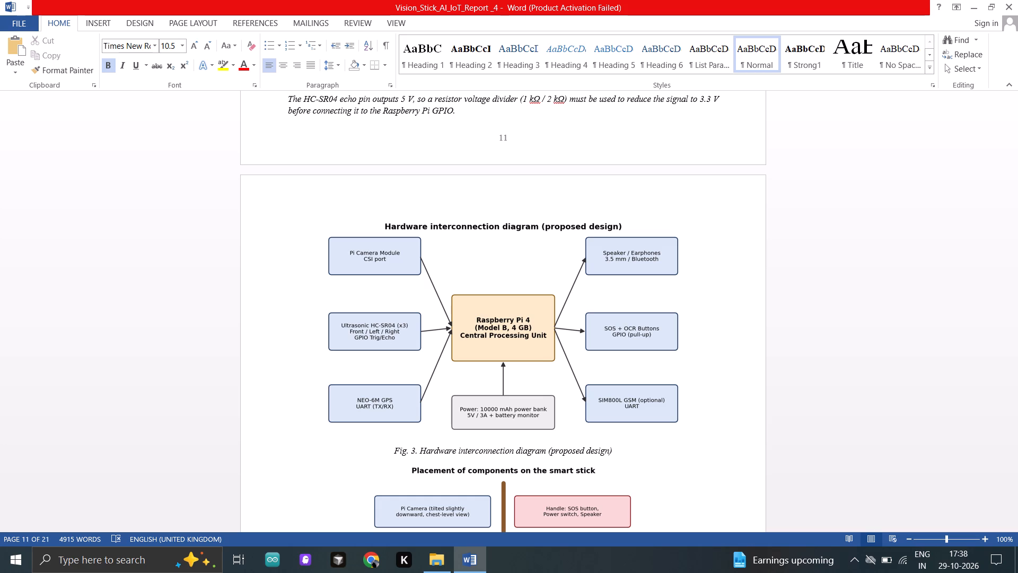
scroll(286, 241, "down", 15)
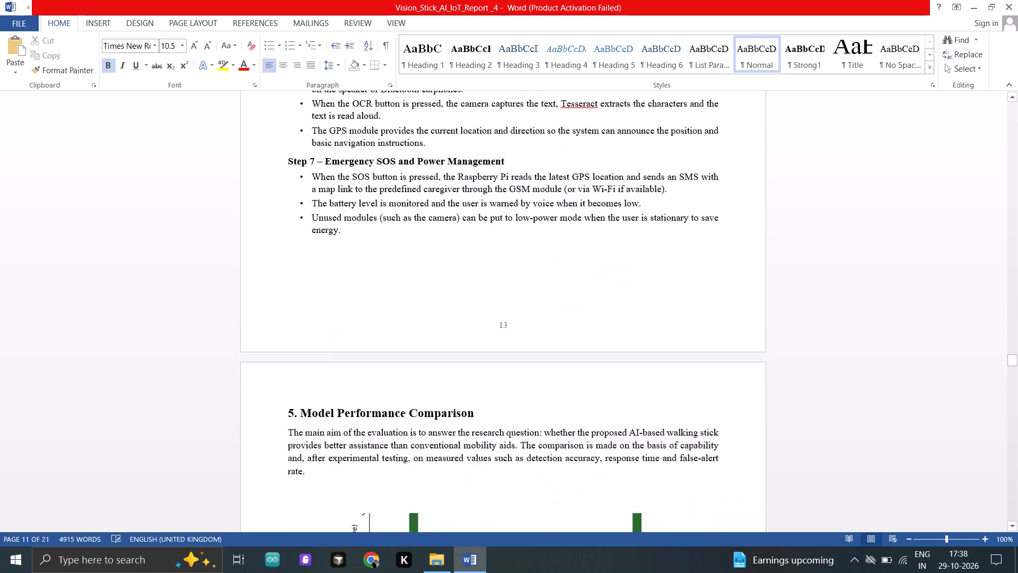
scroll(286, 241, "down", 15)
scroll(286, 241, "down", 7)
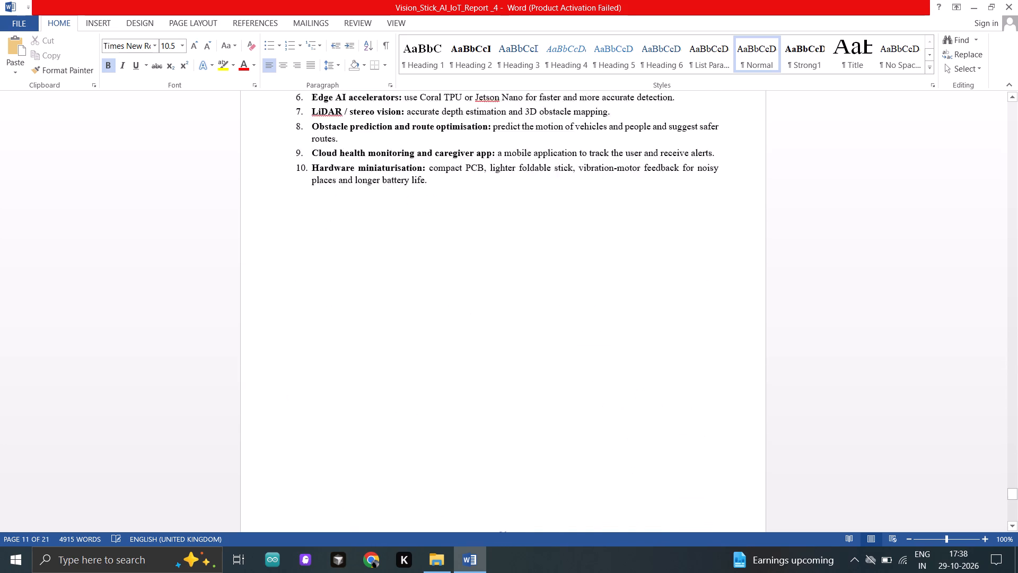
scroll(286, 241, "down", 9)
scroll(286, 241, "up", 10)
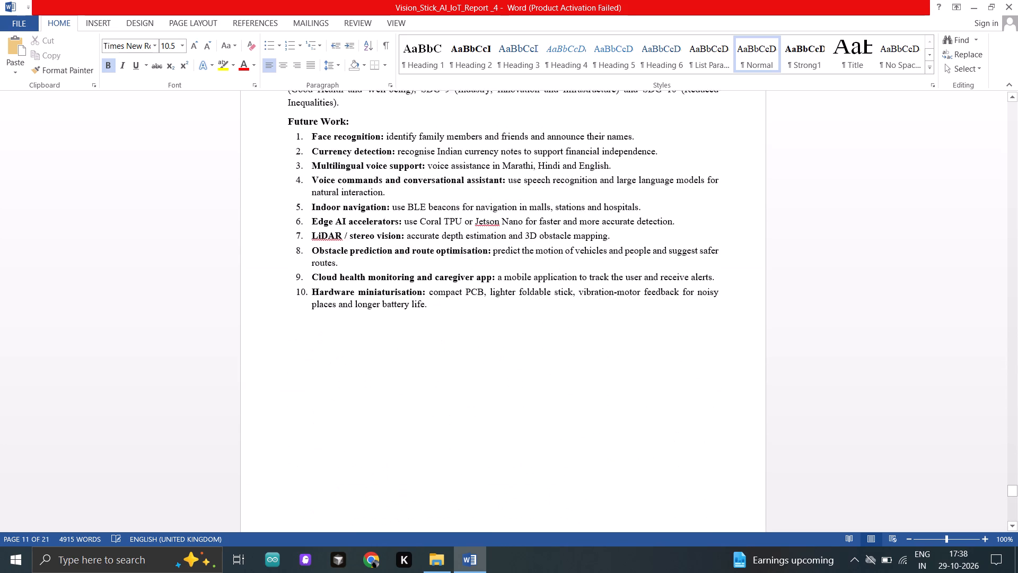
scroll(286, 241, "up", 4)
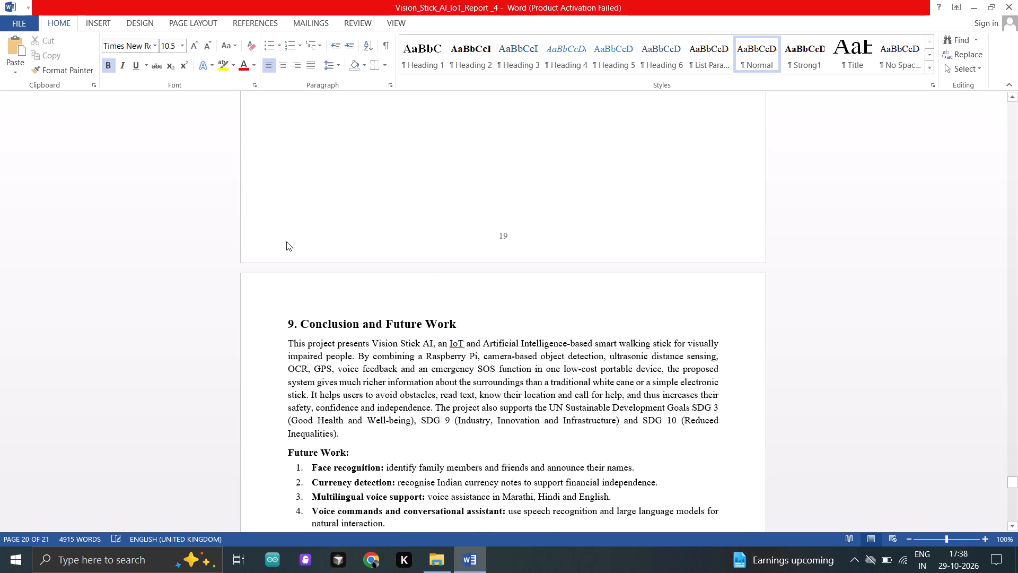
scroll(286, 241, "down", 14)
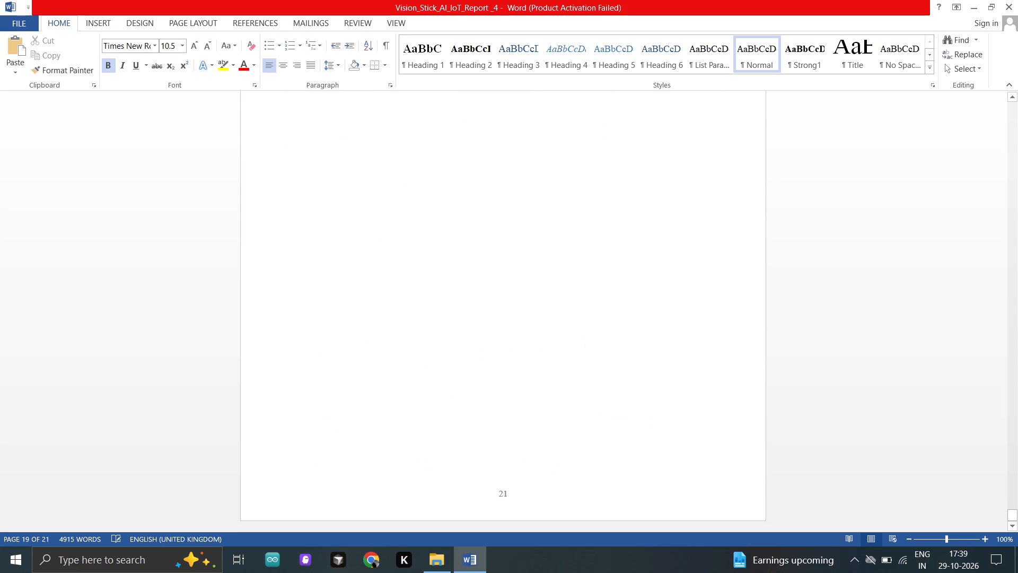
Recheck the earlier pages from Model Performance Comparison back to Key Innovation and the Table of Contents.
scroll(286, 241, "up", 12)
scroll(286, 241, "up", 20)
scroll(286, 241, "up", 20)
scroll(286, 241, "up", 20)
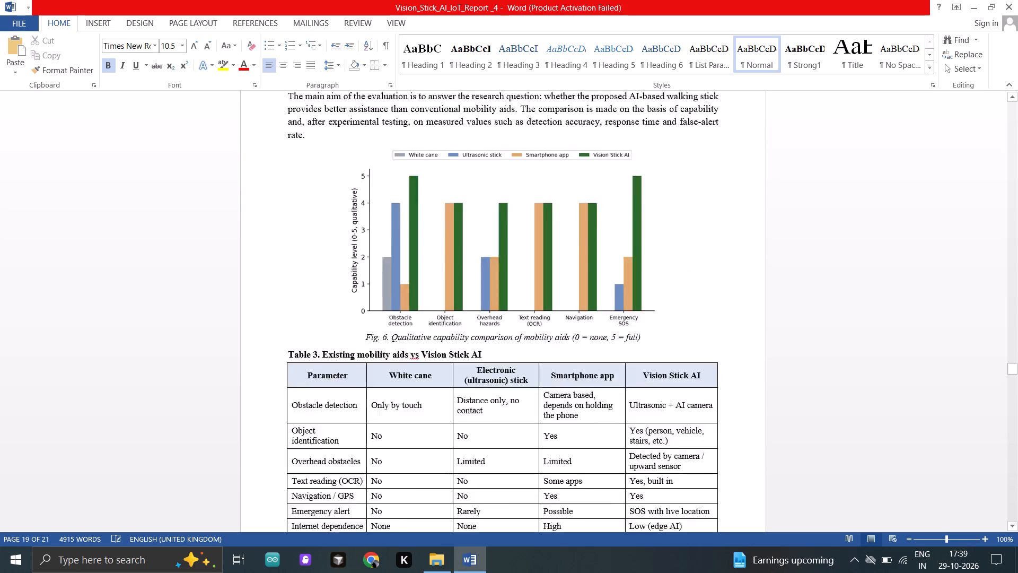
scroll(286, 241, "up", 20)
scroll(286, 241, "up", 20)
scroll(286, 241, "up", 18)
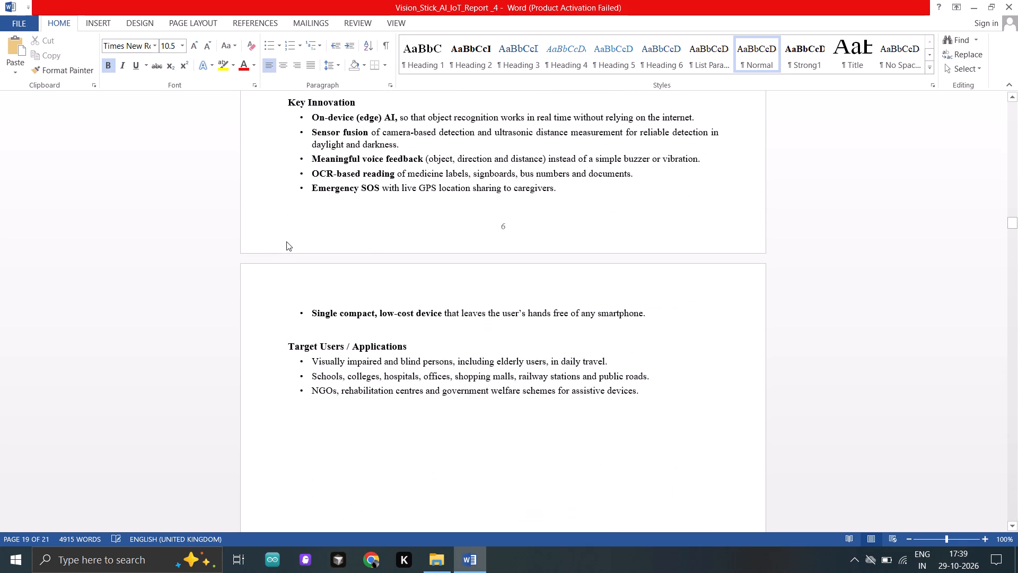
scroll(286, 241, "up", 3)
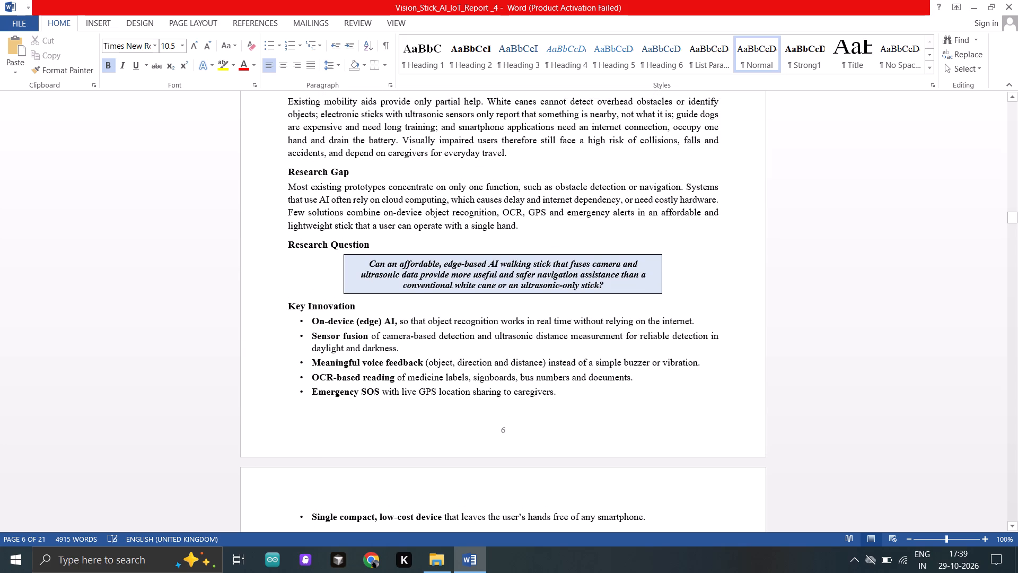
scroll(288, 306, "down", 2)
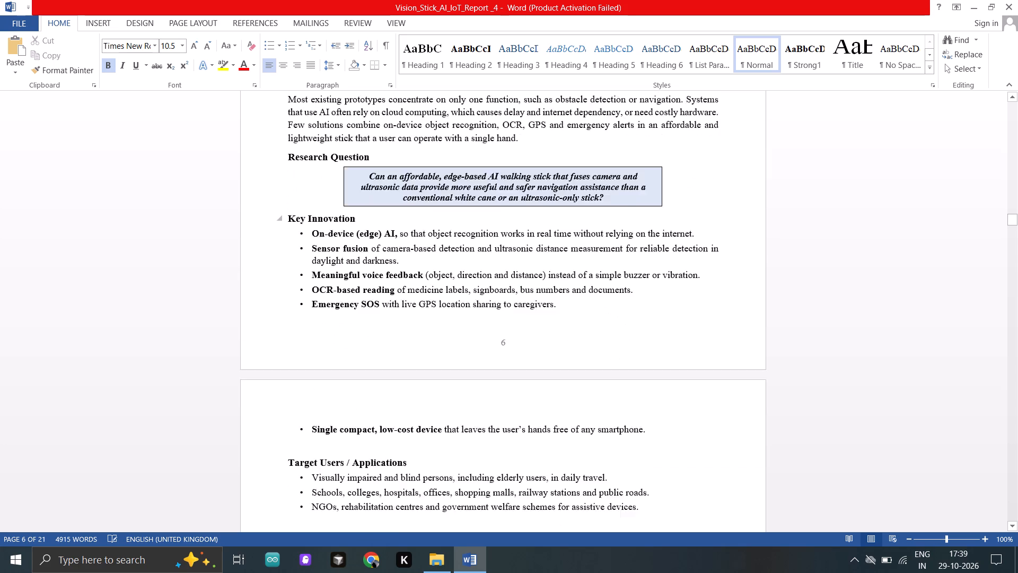
scroll(288, 306, "down", 2)
scroll(288, 306, "up", 17)
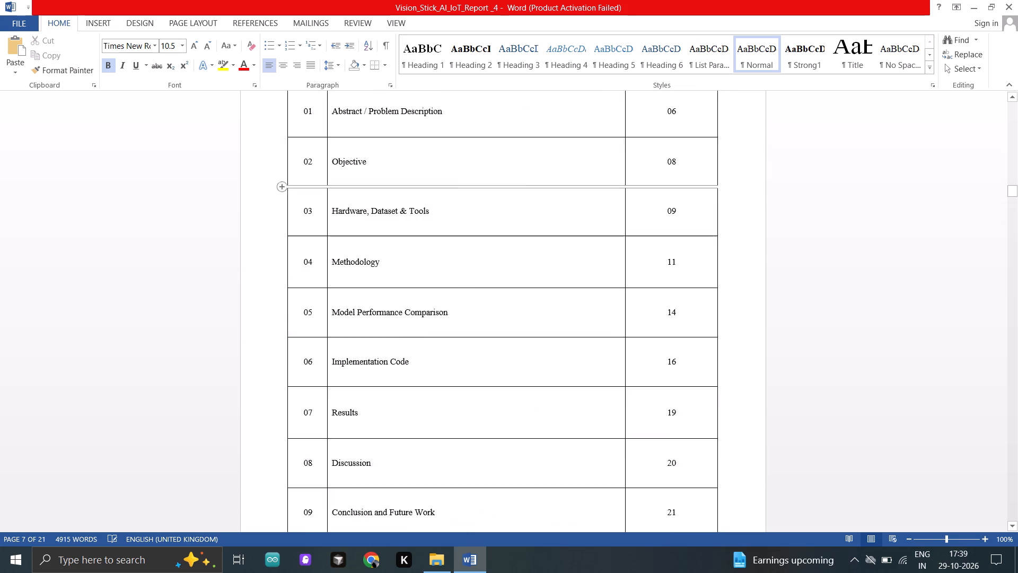
Examine how content is distributed across the report's pages in a multi-page overview at 20% zoom.
scroll(288, 306, "down", 6, "ctrl")
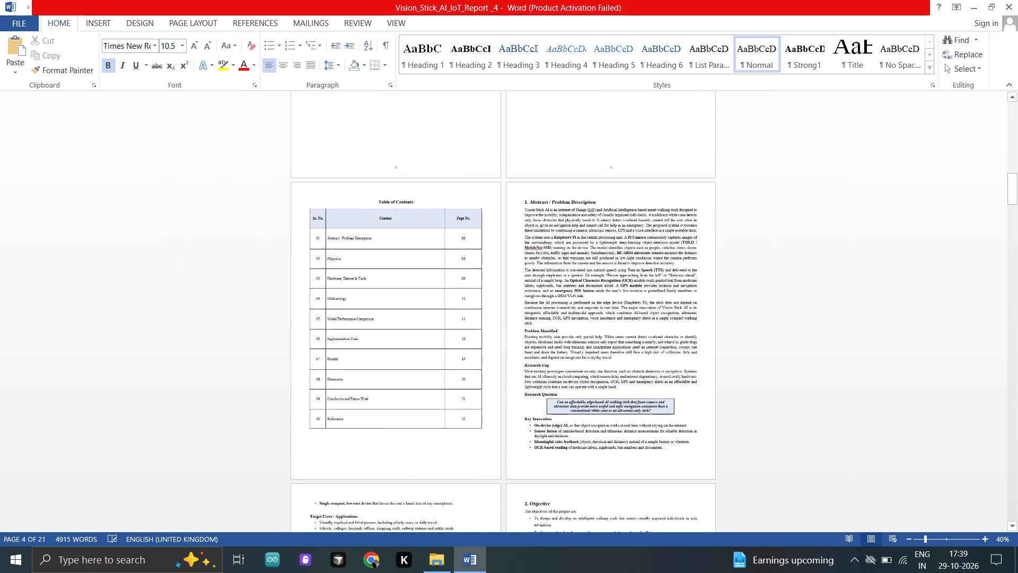
scroll(288, 306, "down", 2)
scroll(288, 306, "up", 3)
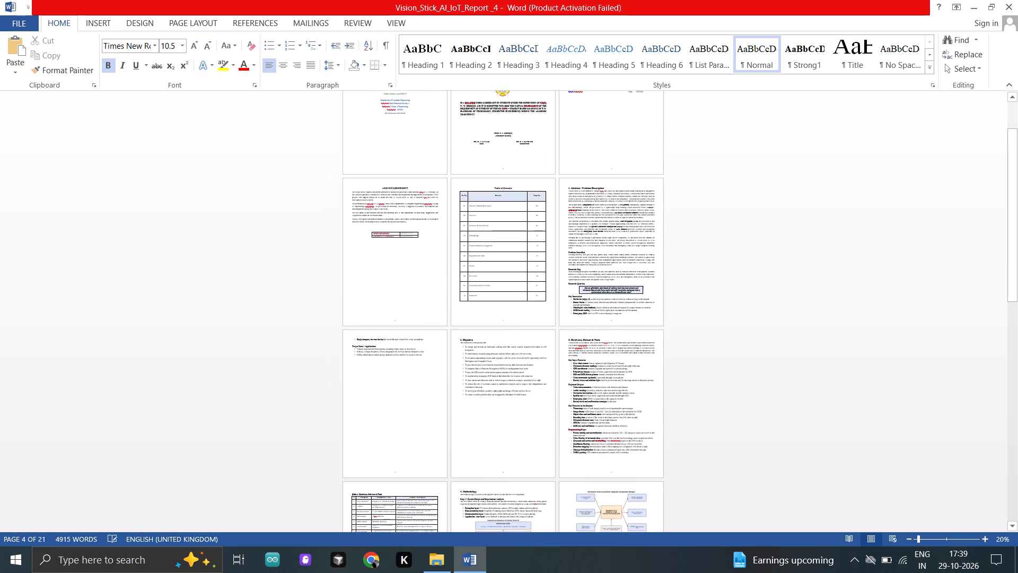
scroll(288, 306, "up", 2)
scroll(288, 306, "down", 1)
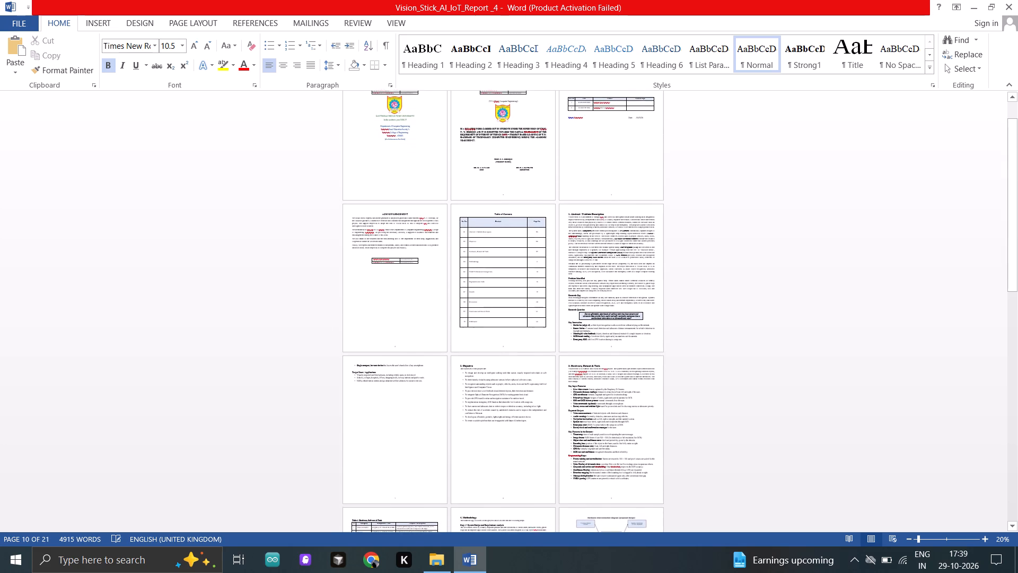
scroll(288, 306, "down", 1)
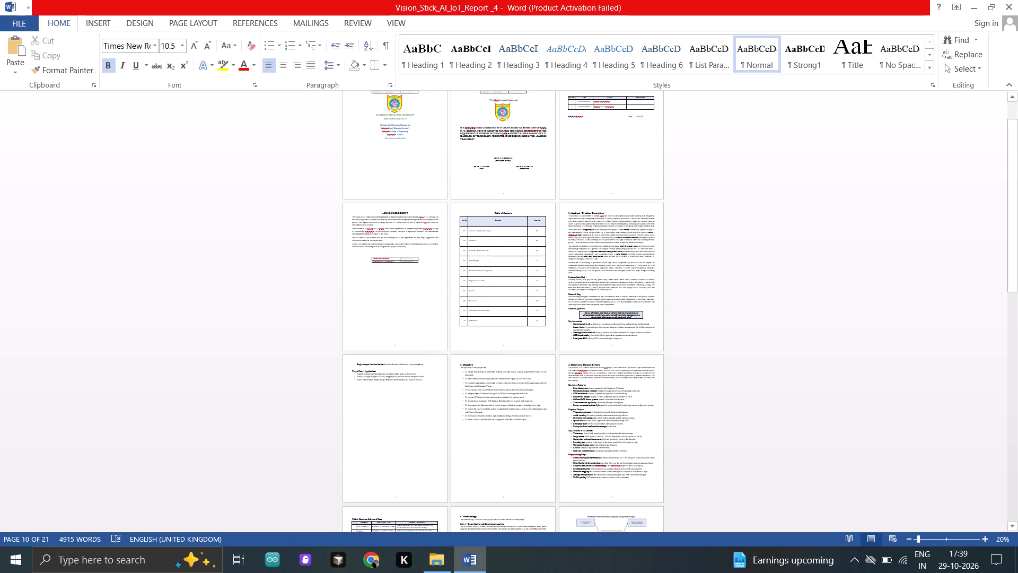
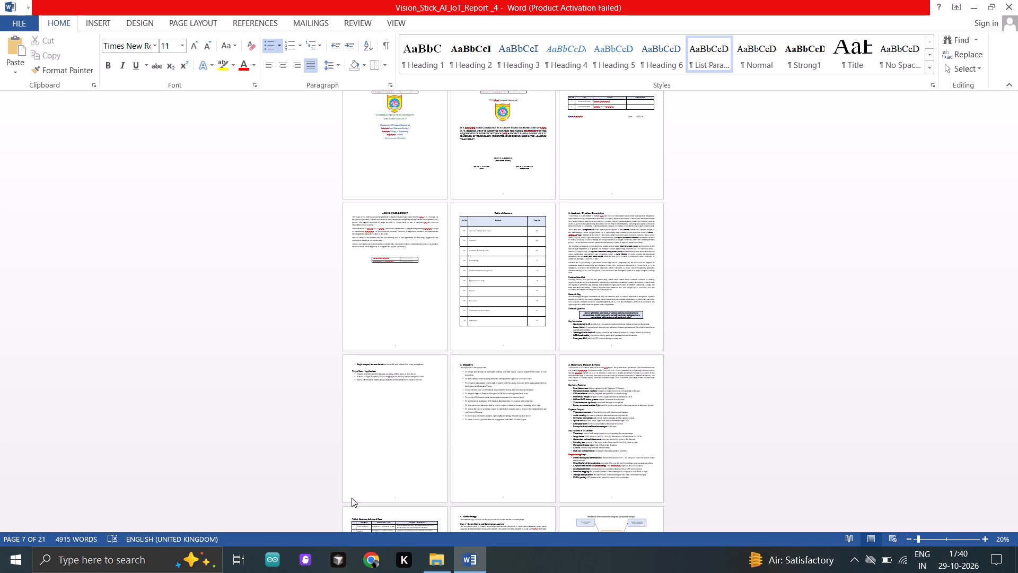
Review the report's front pages from the Objective and Abstract pages back to the title page and certificate.
left_click(352, 498)
scroll(353, 498, "up", 7)
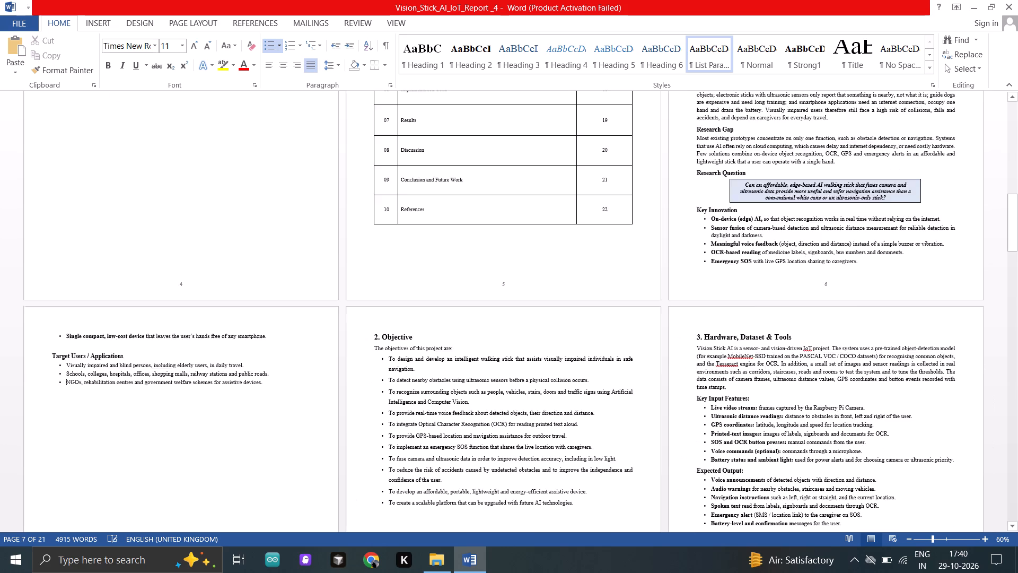
scroll(353, 498, "up", 1)
scroll(353, 498, "up", 3, "ctrl")
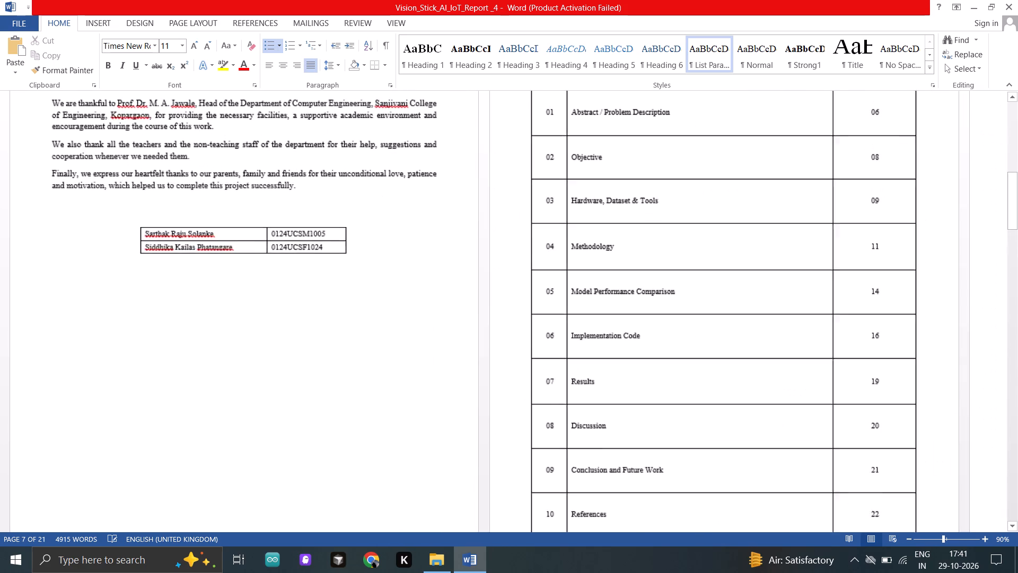
scroll(353, 498, "up", 2)
scroll(353, 498, "up", 20)
scroll(353, 498, "up", 20)
scroll(353, 498, "up", 14)
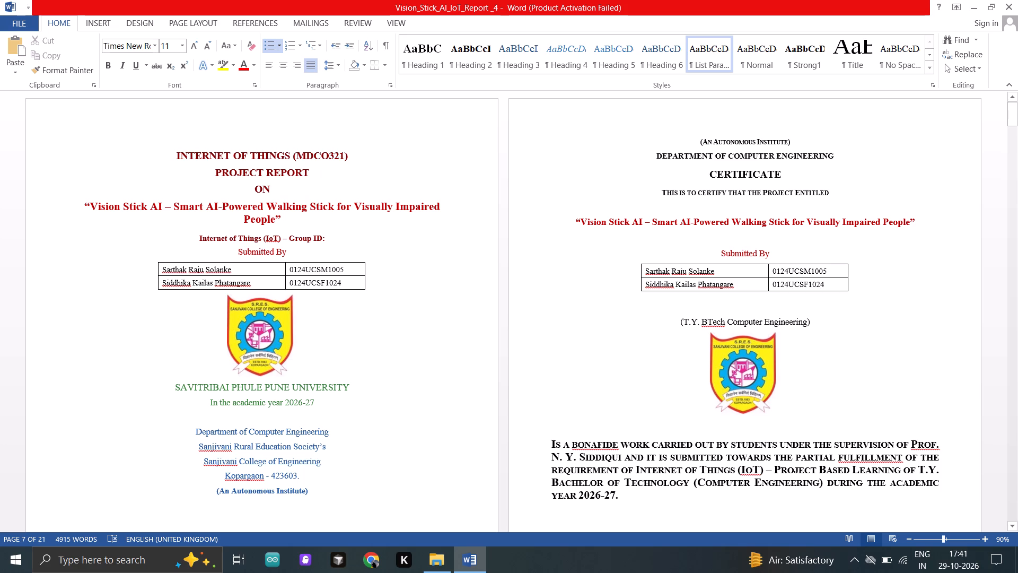
scroll(282, 191, "down", 2)
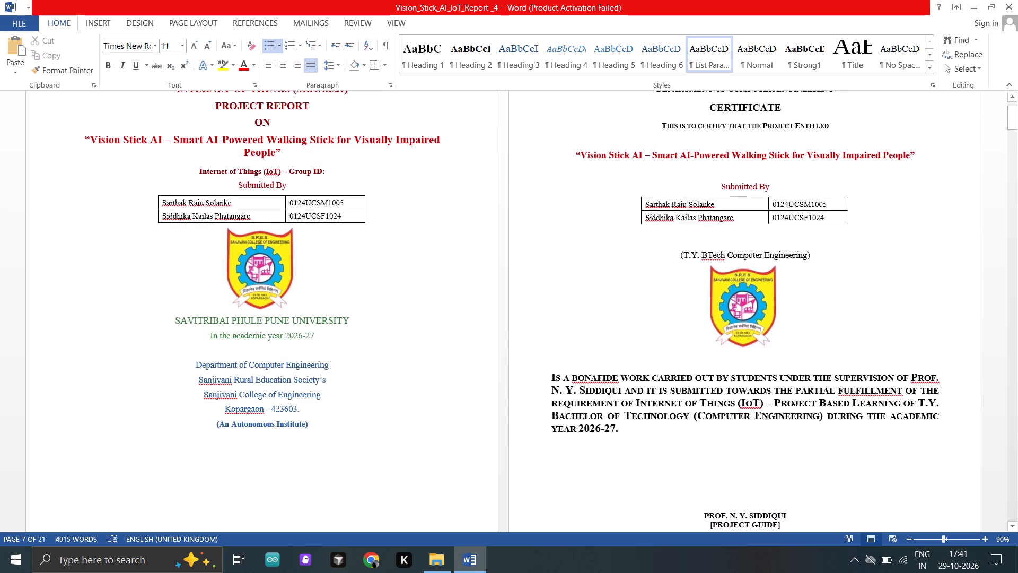
scroll(282, 191, "down", 3)
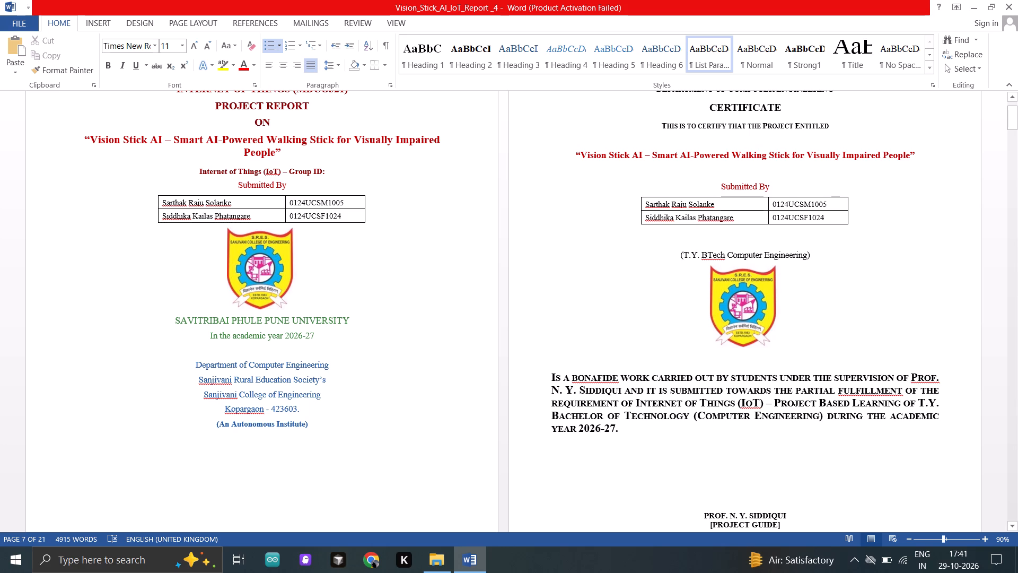
Insert one blank line between the student table and the college logo on the title page.
left_click(217, 235)
key("Return")
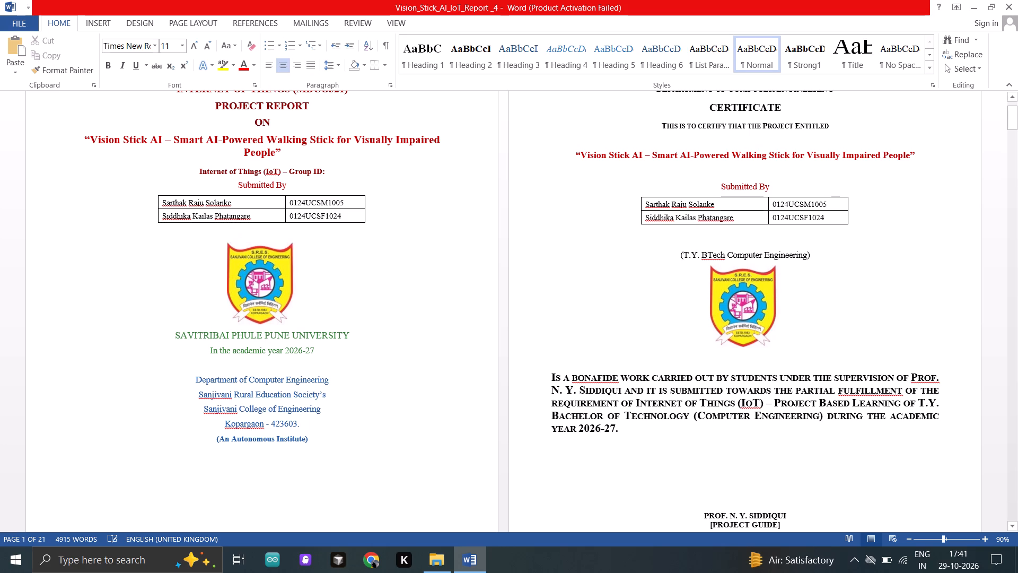
Complete the "Internet of Things (IoT) – Group ID:" line on the title page with 01.
left_click(234, 179)
left_click(345, 172)
key("0")
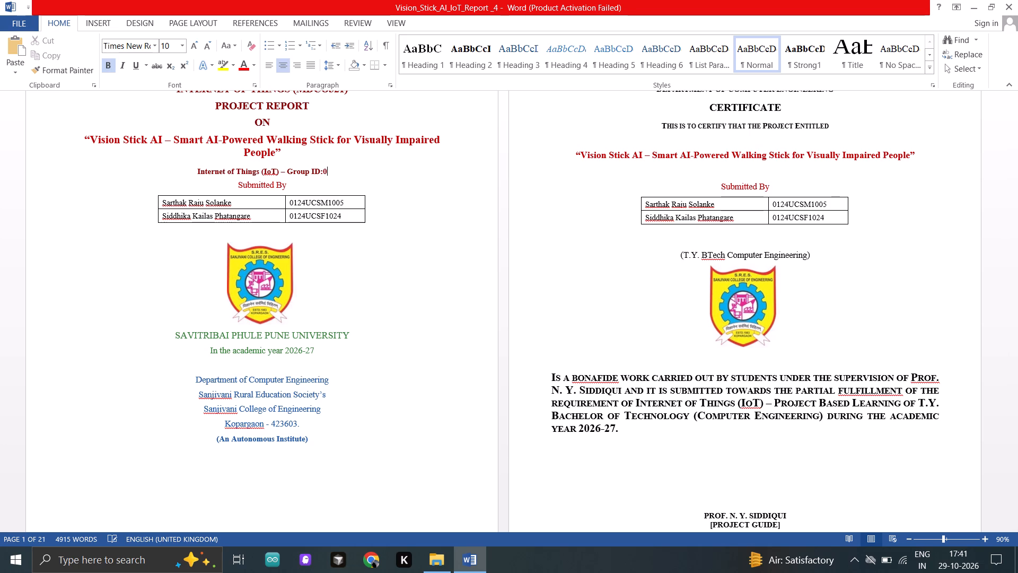
key("1")
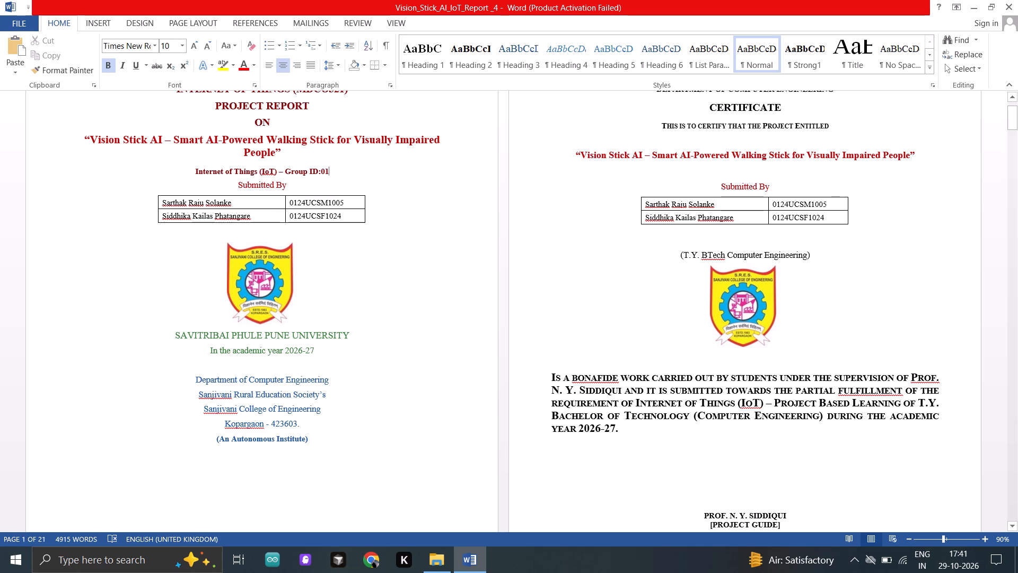
Insert one blank line between the Group ID line and "Submitted By" on the title page.
left_click(234, 187)
key("Return")
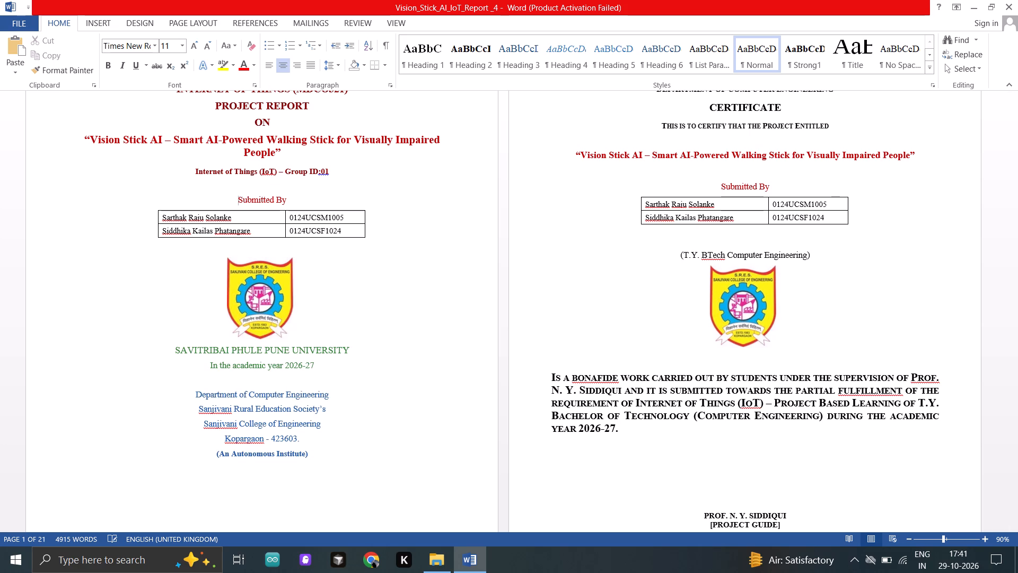
Set all body paragraphs on the Acknowledgement page to font size 14, using the Declaration text as the reference.
scroll(442, 227, "up", 2)
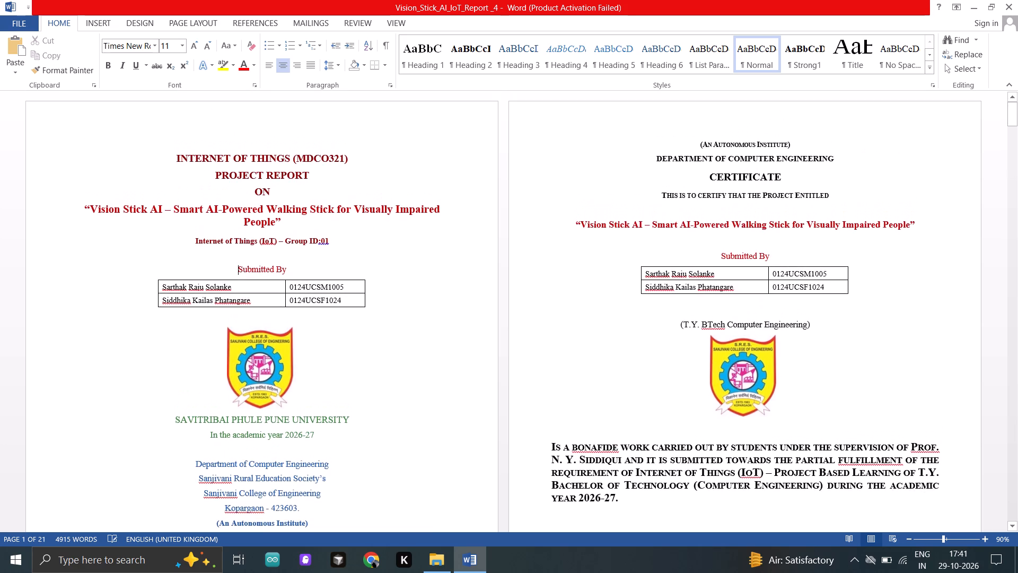
scroll(442, 227, "down", 3)
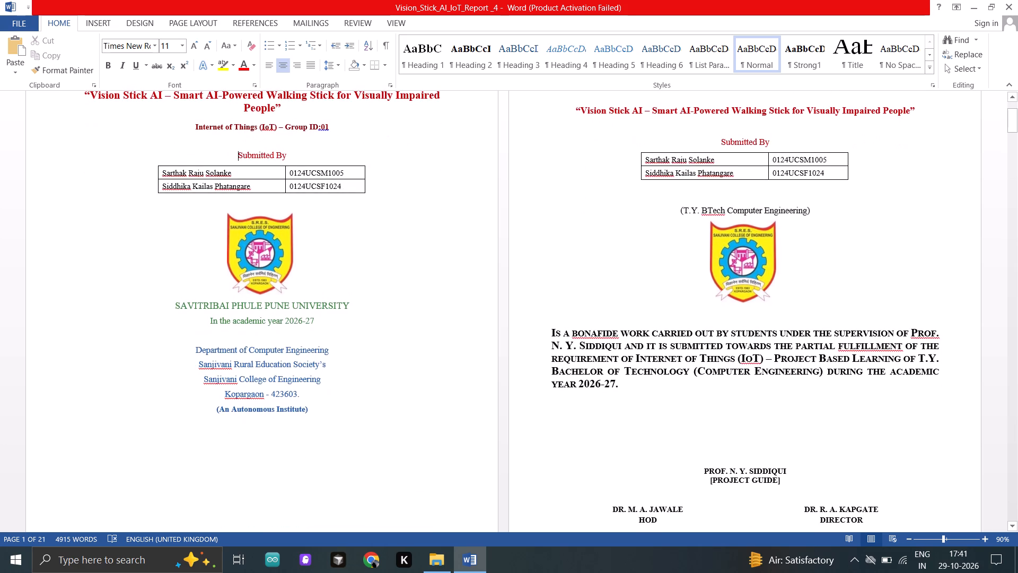
scroll(438, 282, "down", 9)
scroll(438, 282, "up", 1)
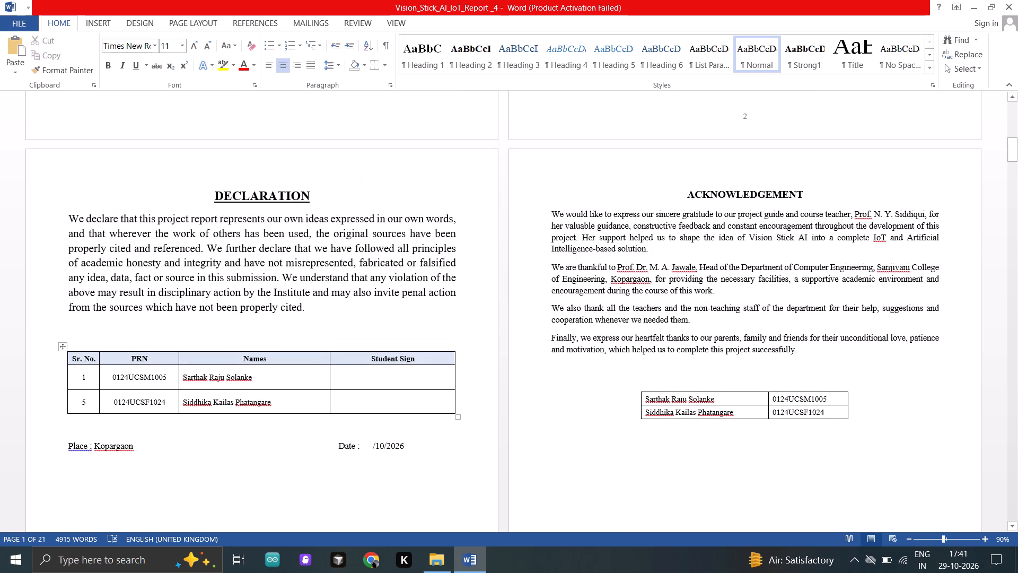
left_click_drag(450, 256, 402, 270)
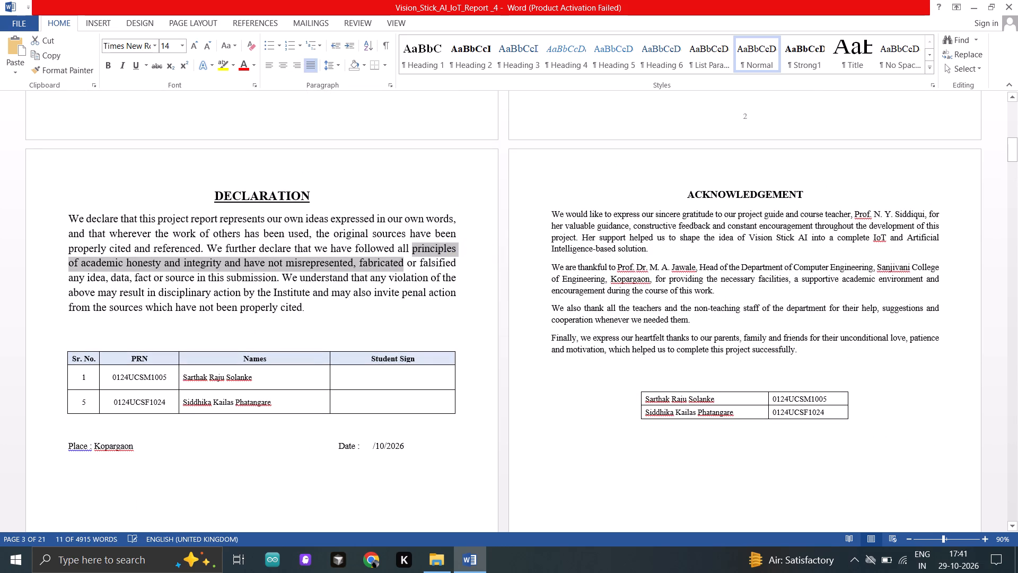
left_click_drag(553, 210, 800, 352)
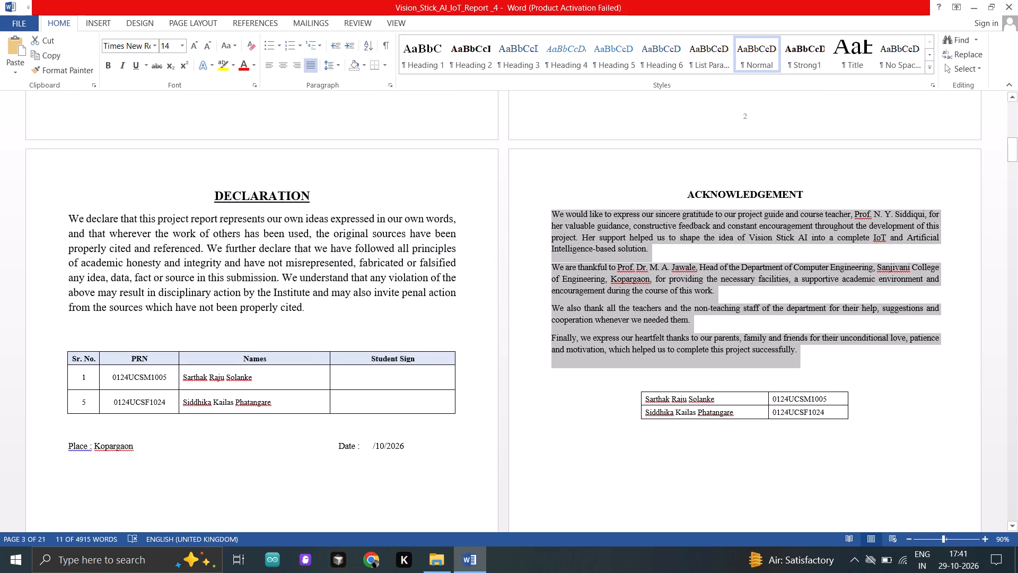
left_click_drag(800, 352, 801, 352)
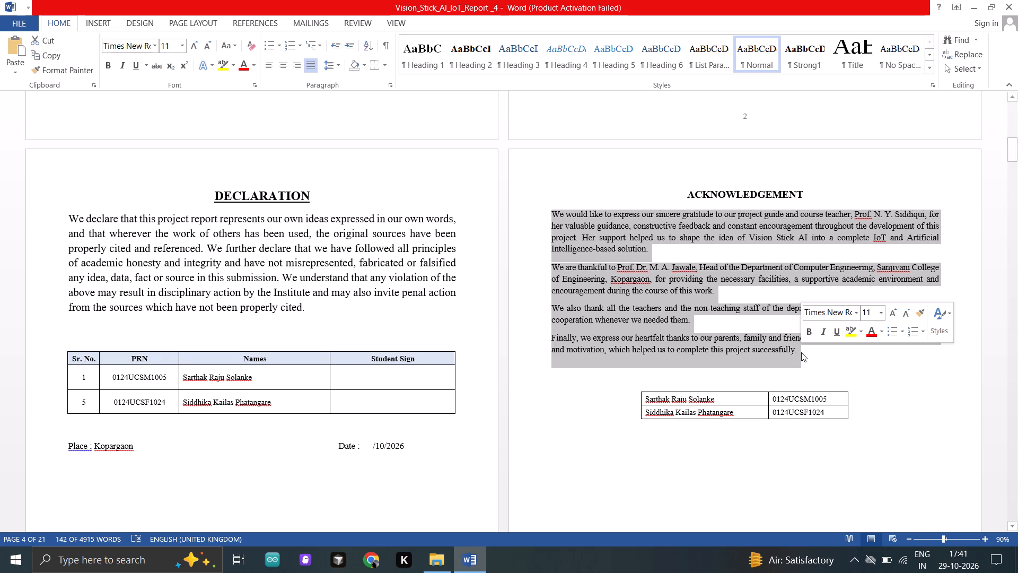
left_click(882, 317)
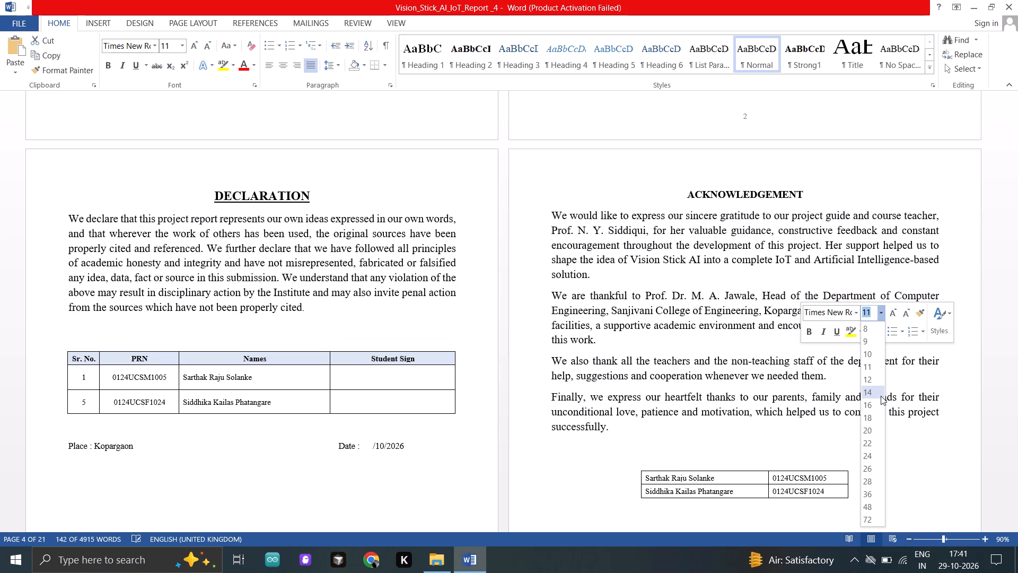
left_click(879, 395)
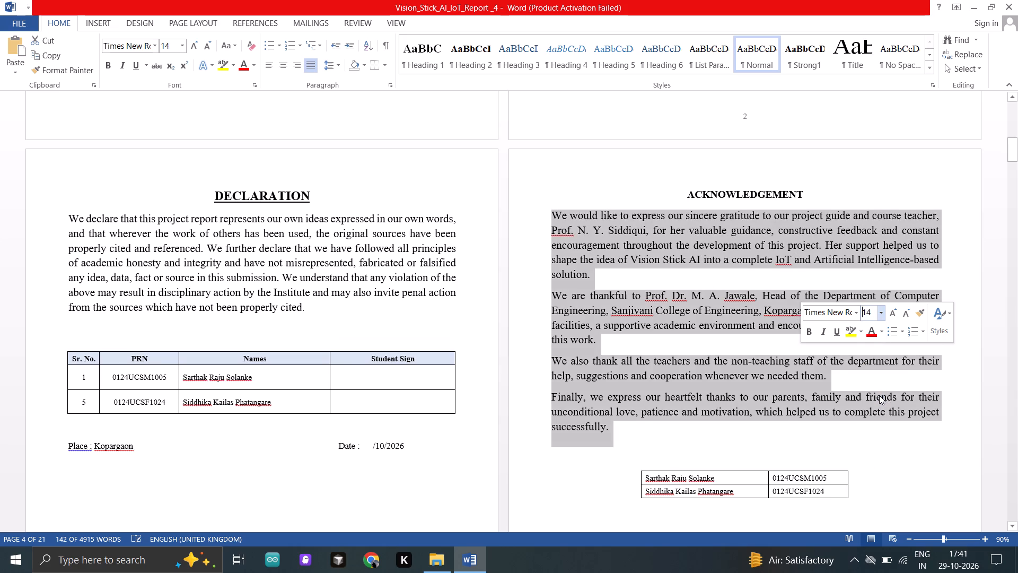
Set the "ACKNOWLEDGEMENT" heading to font size 16.
left_click_drag(691, 194, 810, 193)
left_click(887, 155)
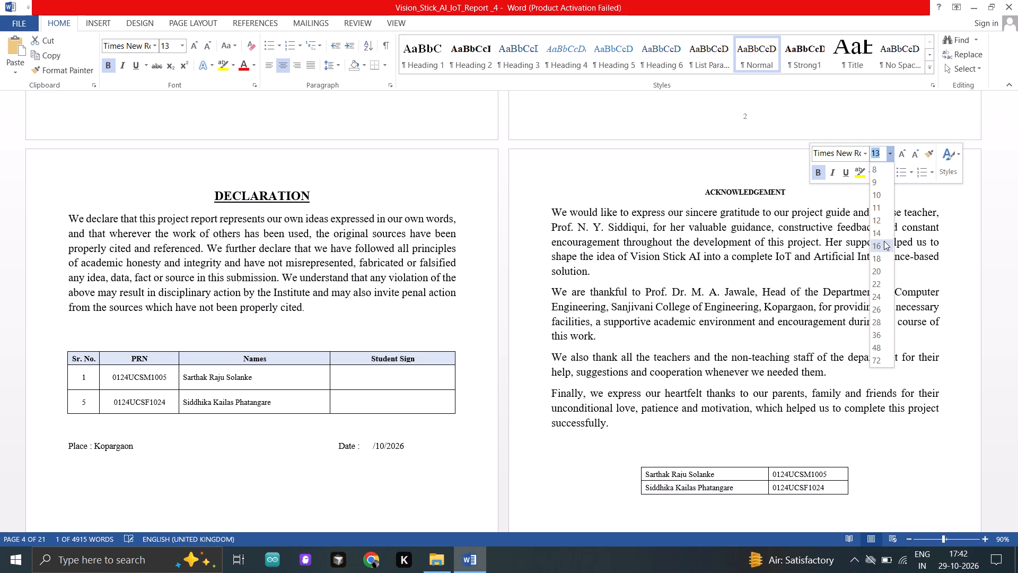
left_click(884, 241)
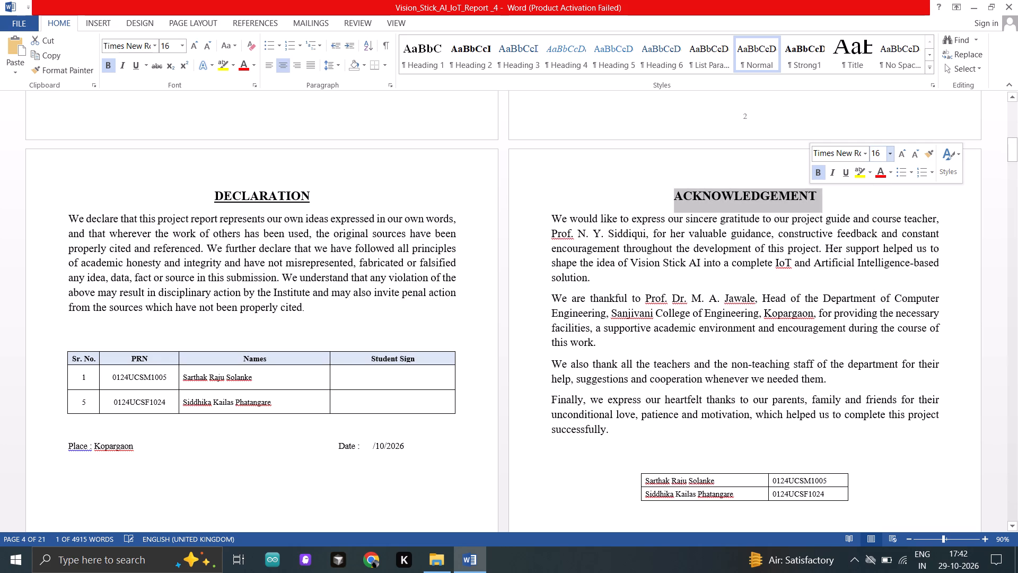
left_click(789, 299)
Set the student names and PRN table below the Acknowledgement text to font size 12.
scroll(789, 299, "down", 5)
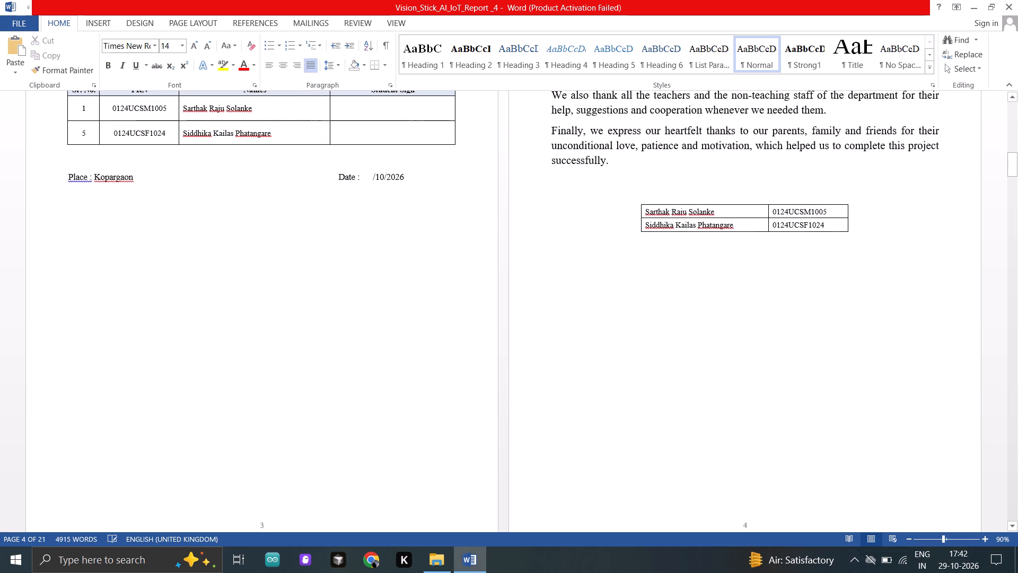
scroll(507, 261, "up", 1)
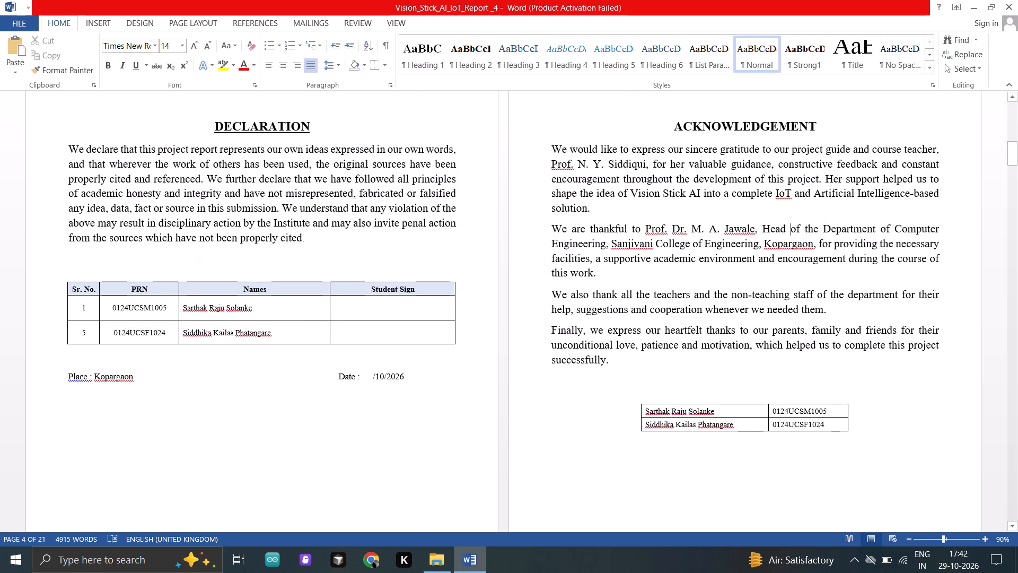
scroll(507, 261, "up", 1)
left_click_drag(412, 207, 429, 219)
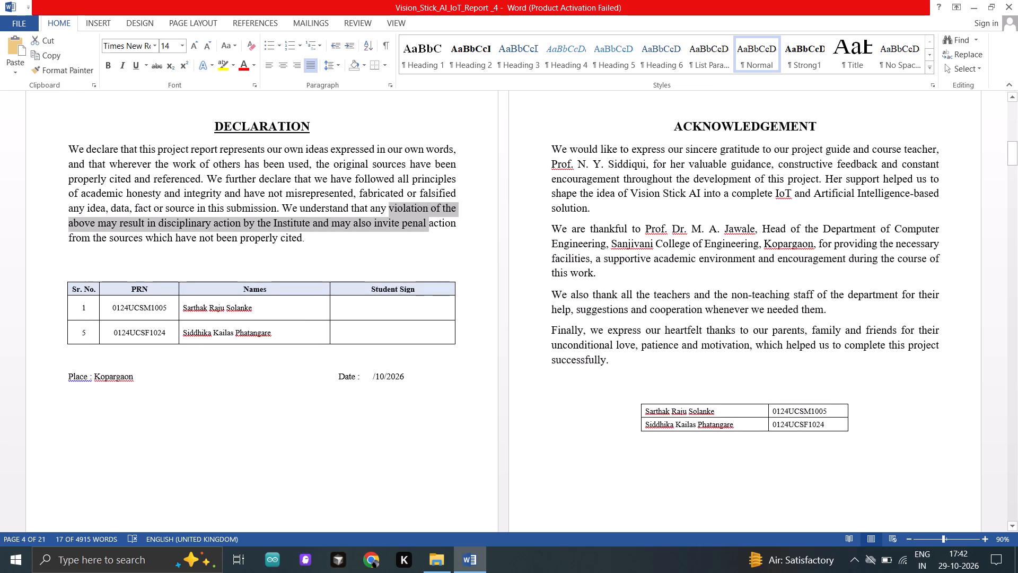
left_click_drag(573, 296, 650, 314)
scroll(665, 373, "down", 2)
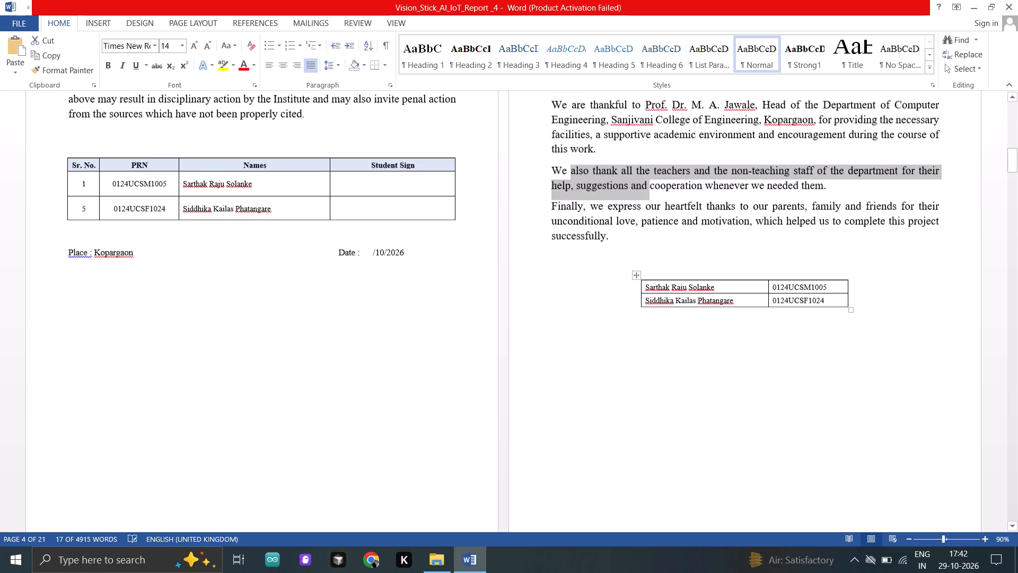
left_click_drag(648, 288, 813, 313)
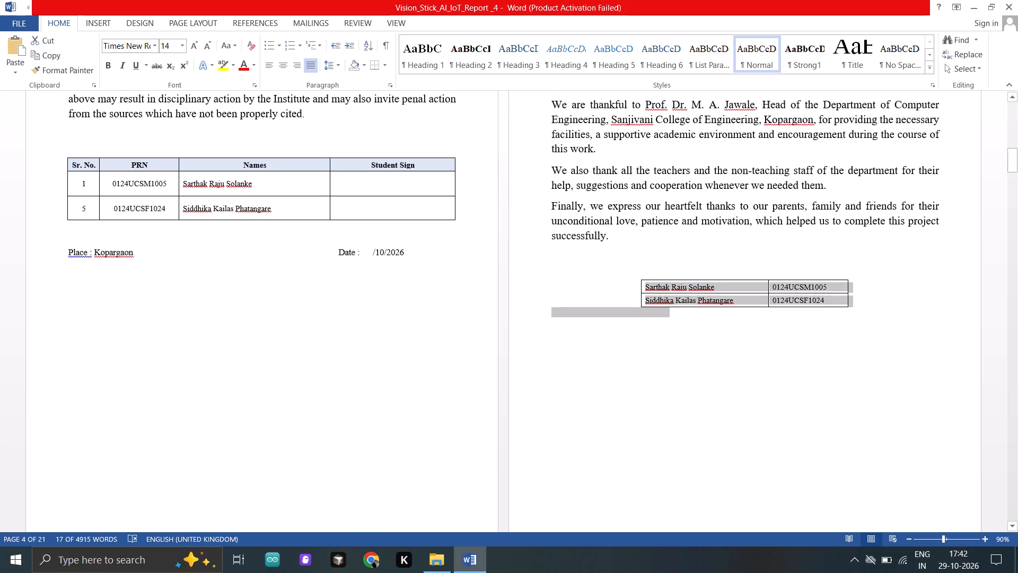
left_click_drag(813, 313, 817, 309)
left_click(896, 271)
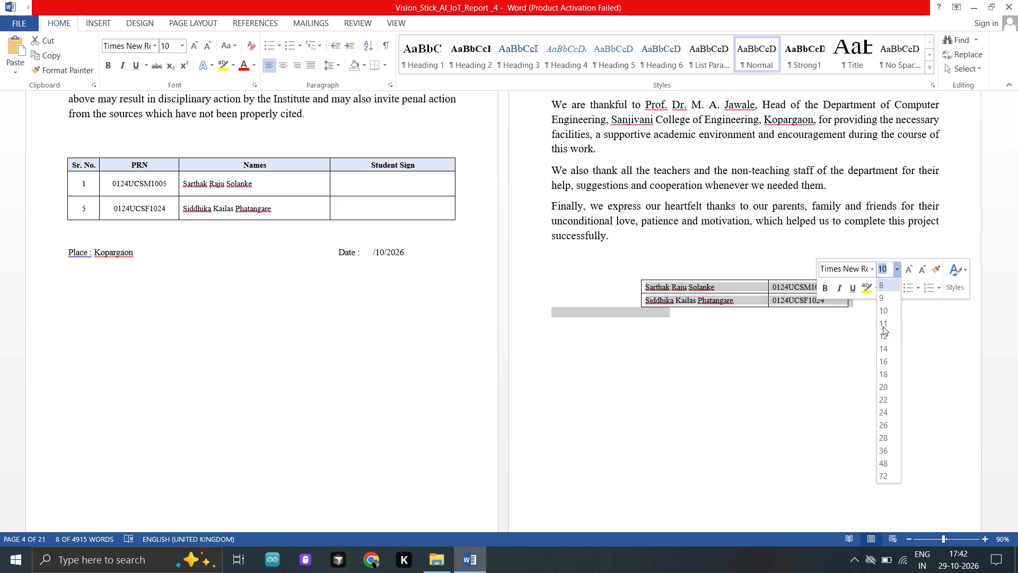
left_click(884, 332)
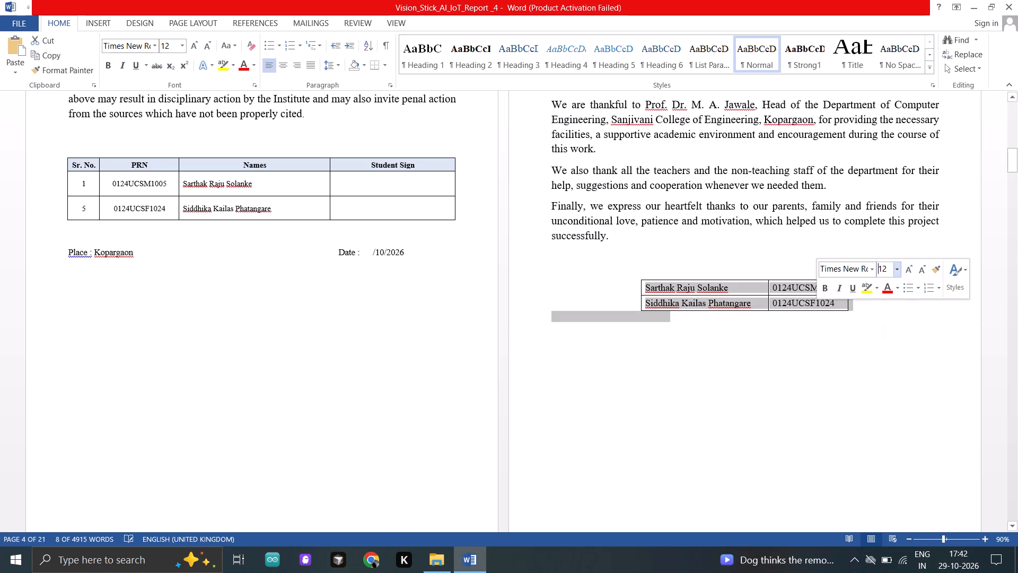
left_click(591, 329)
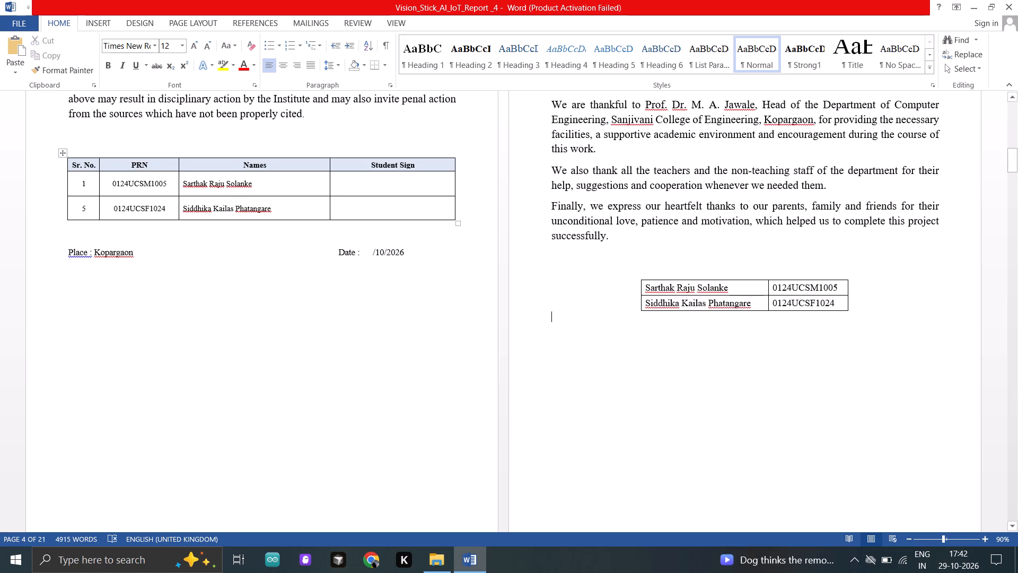
Set the serial number, PRN and name entries in the Declaration table's two student rows to font size 12.
left_click_drag(83, 178, 297, 205)
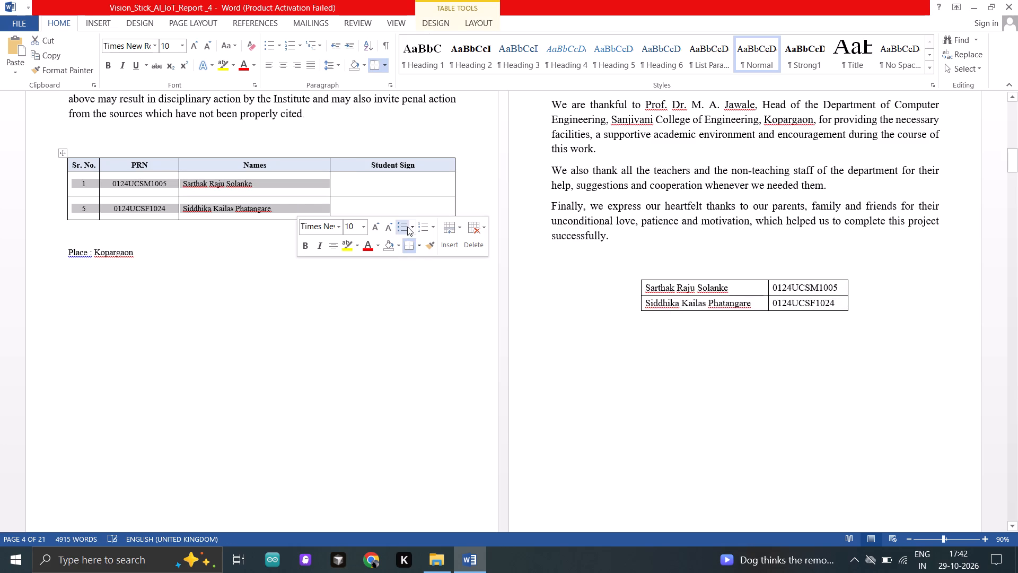
left_click(366, 229)
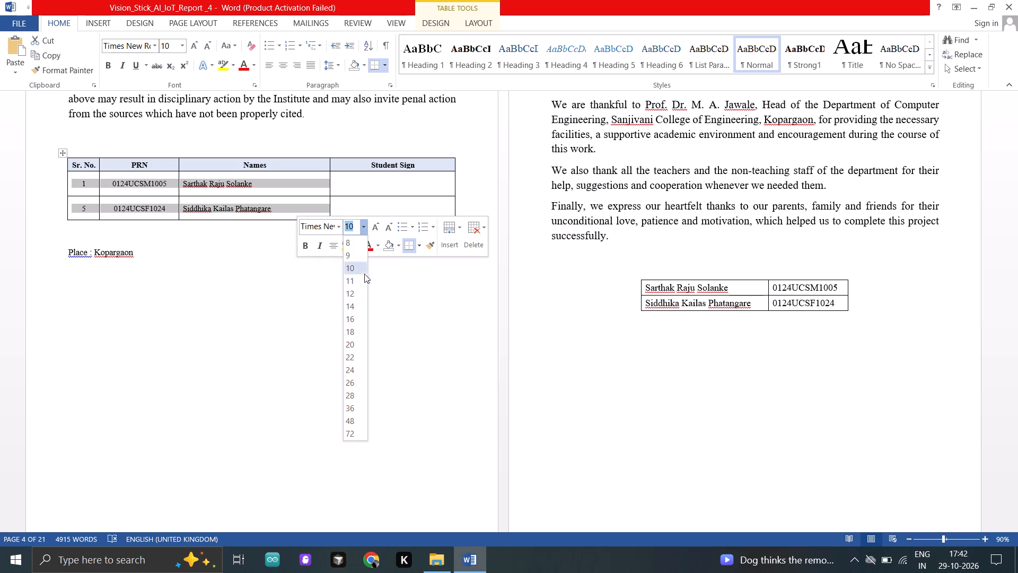
left_click(359, 290)
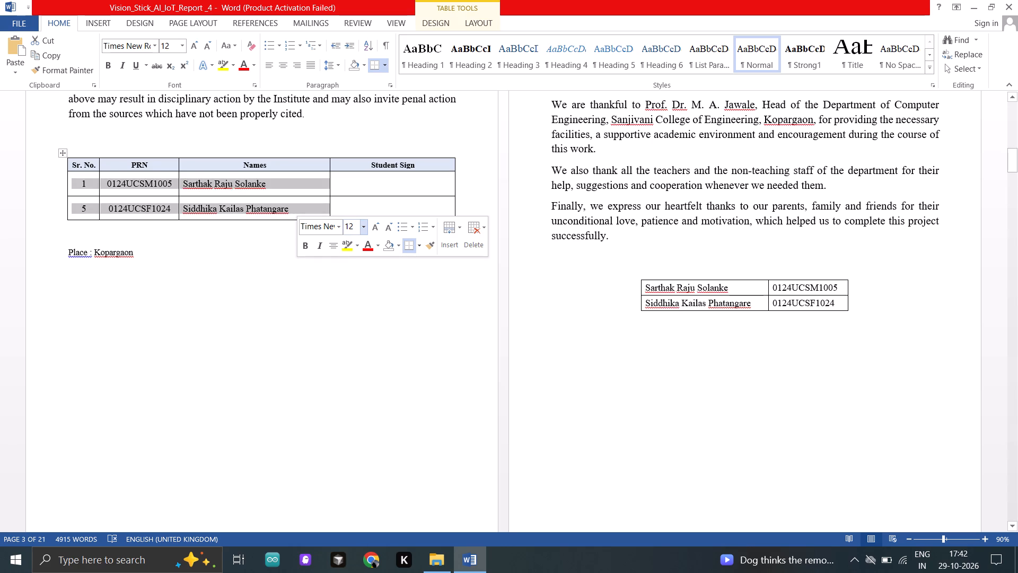
Set the header row of the Declaration page's student table to font size 12.
left_click_drag(74, 166, 356, 159)
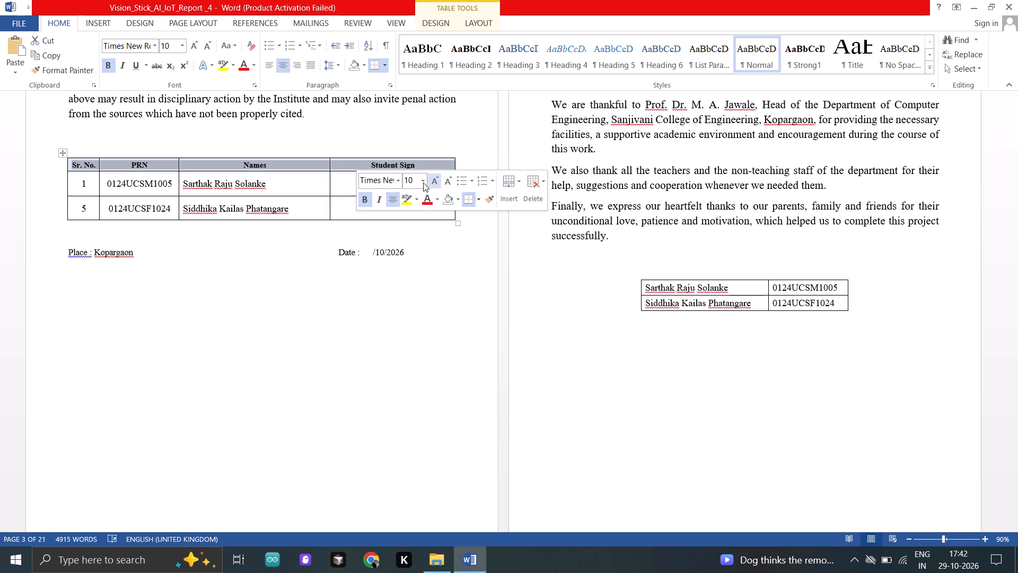
left_click(423, 183)
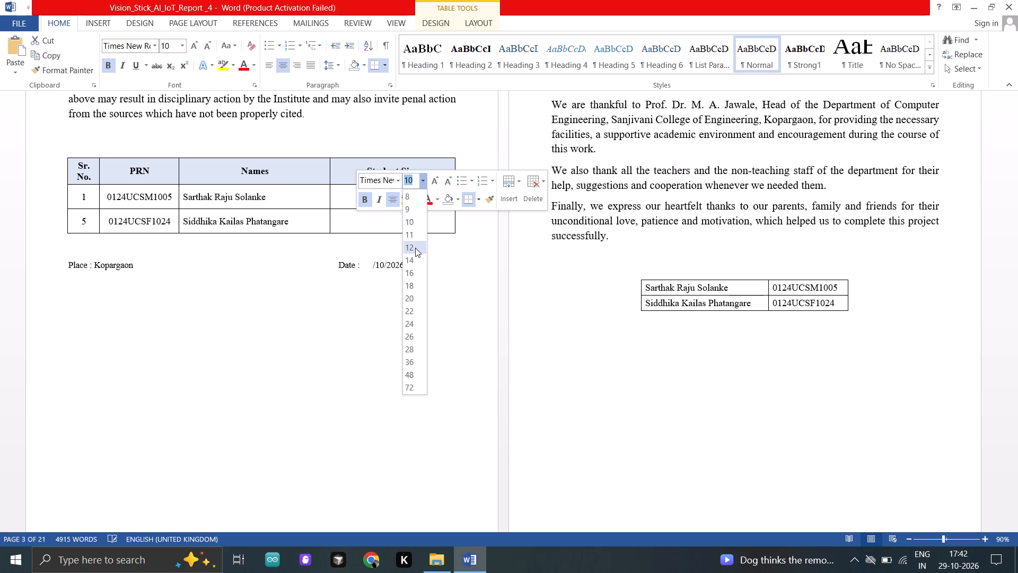
left_click(415, 248)
left_click(329, 348)
Review the formatting of the pages from the Declaration through the Table of Contents and Abstract to the Objective section.
scroll(329, 348, "up", 1)
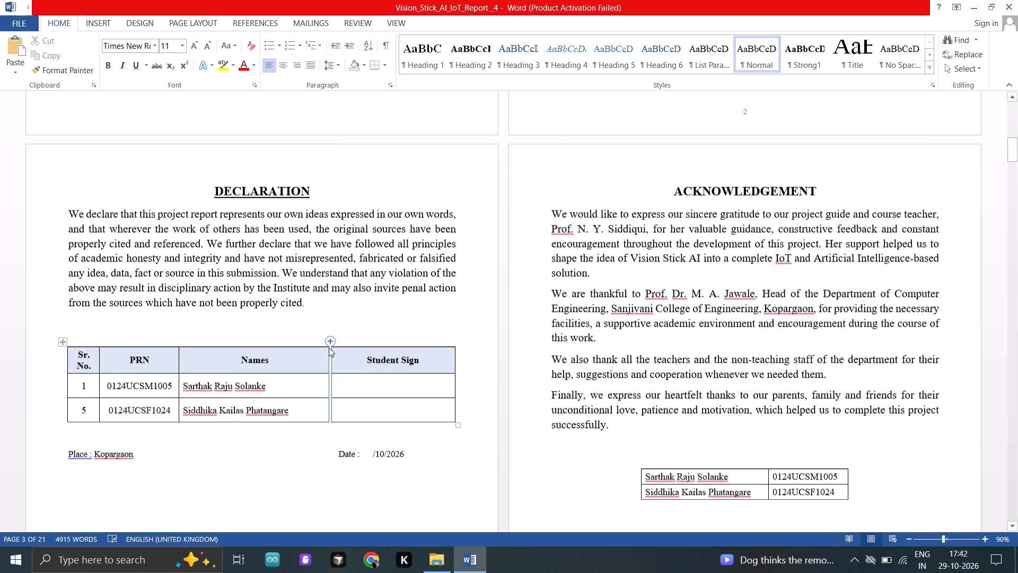
scroll(329, 348, "up", 3)
scroll(320, 384, "down", 1)
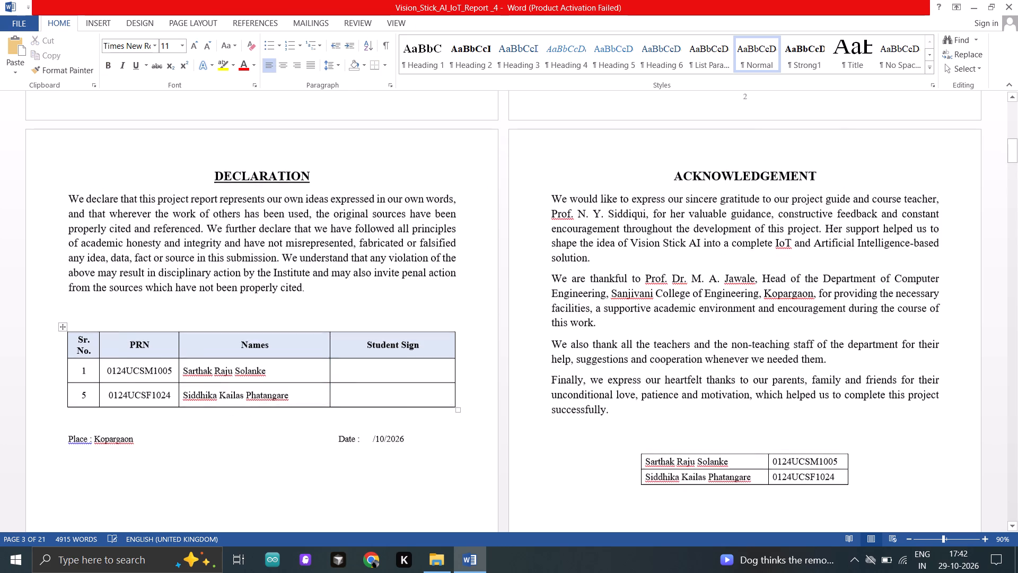
scroll(320, 384, "down", 3)
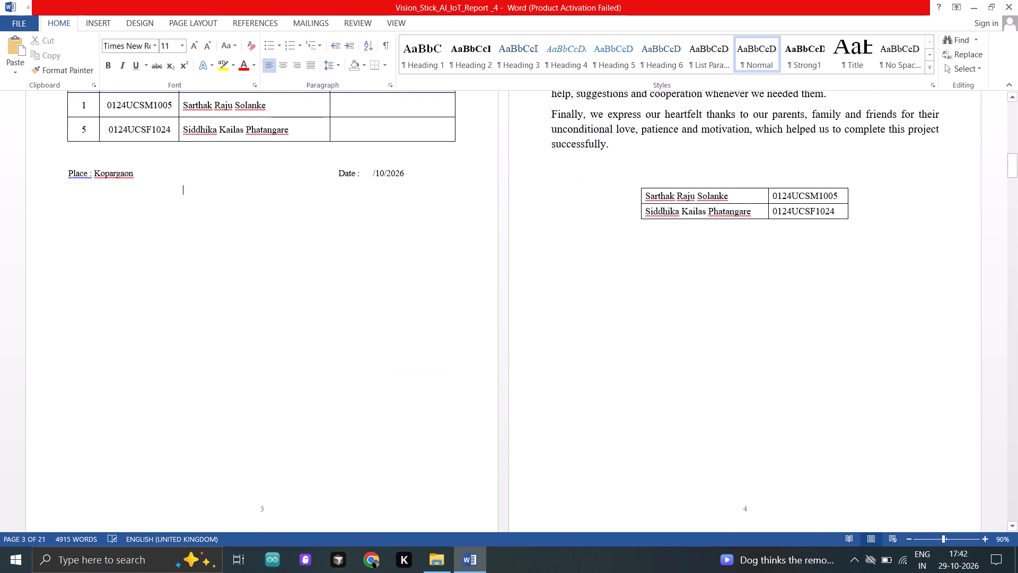
scroll(320, 384, "down", 8)
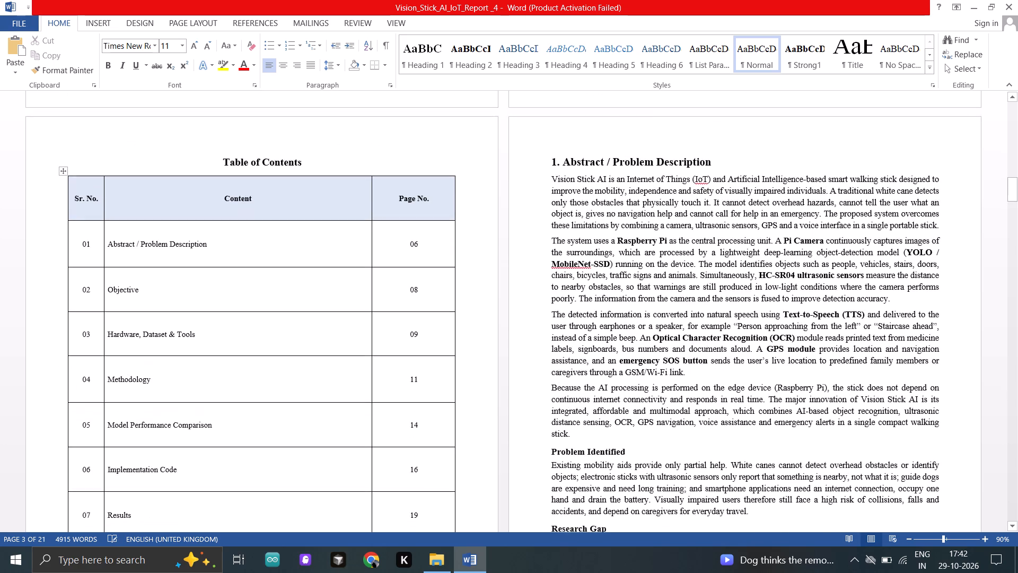
scroll(320, 384, "down", 3)
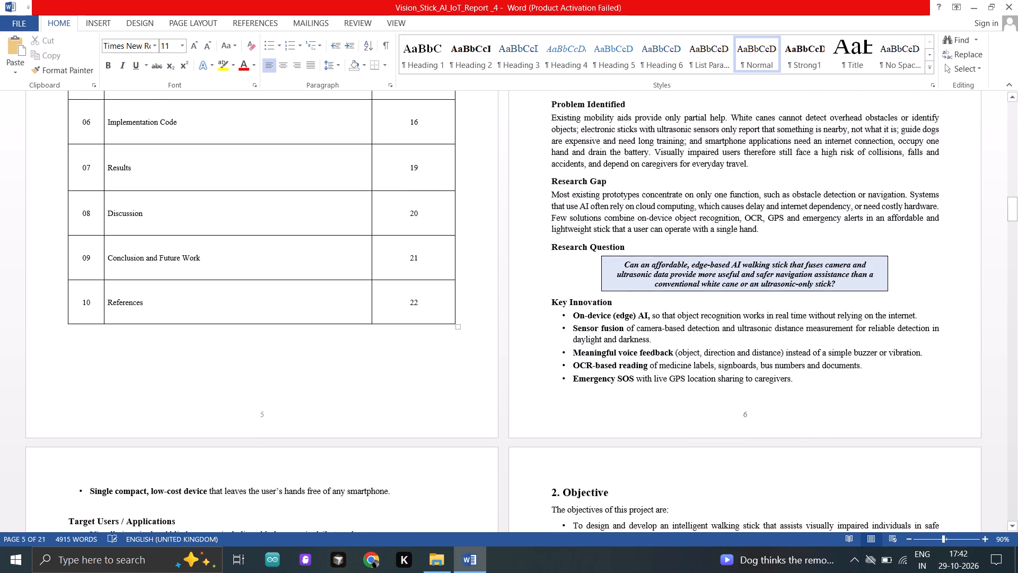
scroll(320, 384, "down", 3)
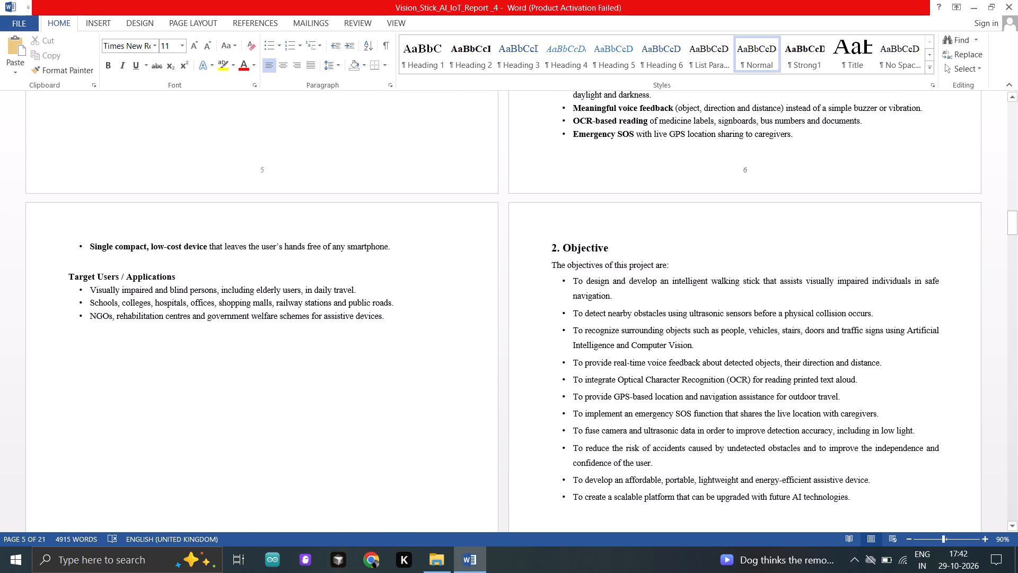
scroll(320, 384, "down", 7)
scroll(320, 384, "up", 7)
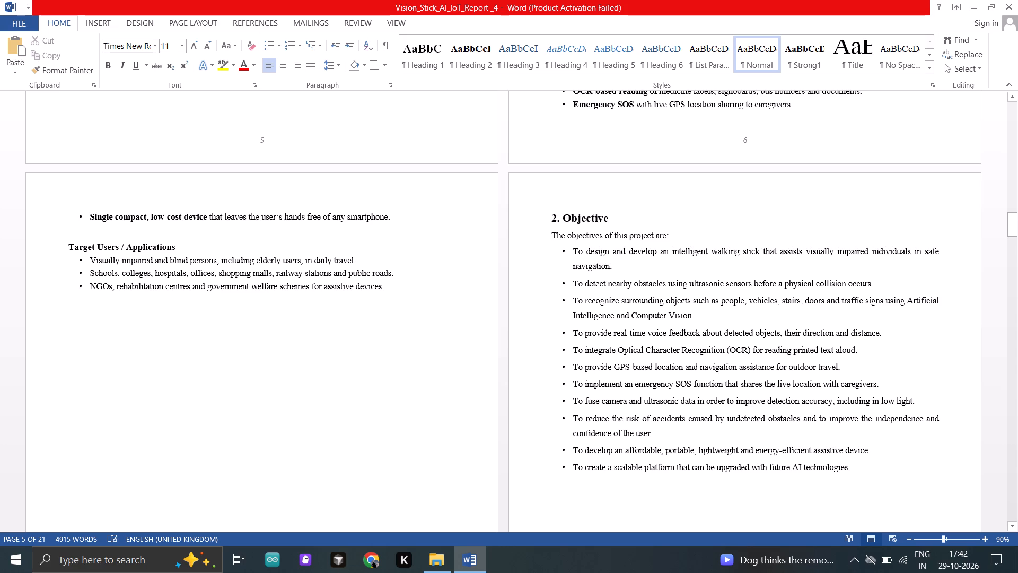
left_click(554, 233)
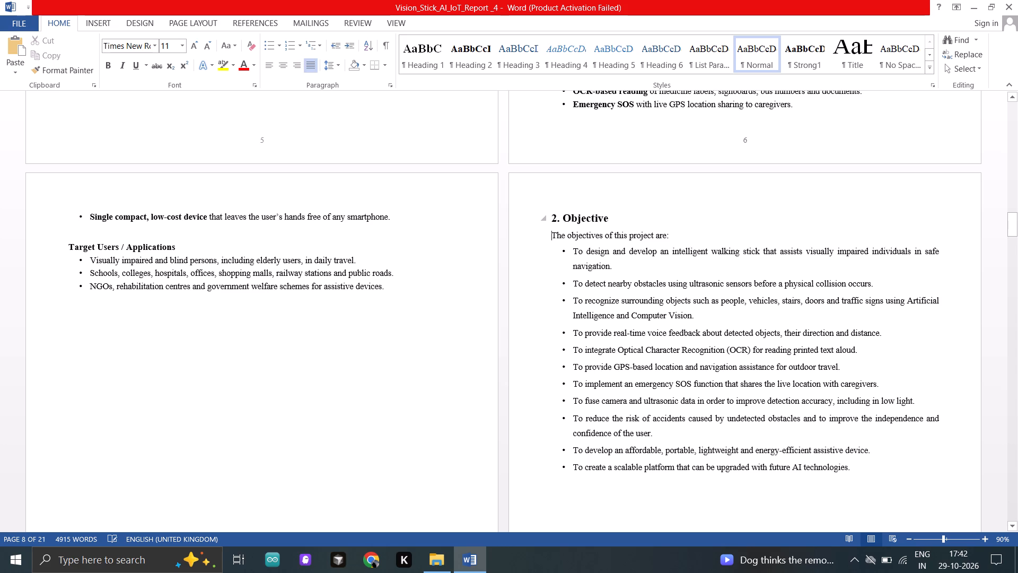
left_click_drag(558, 216, 604, 214)
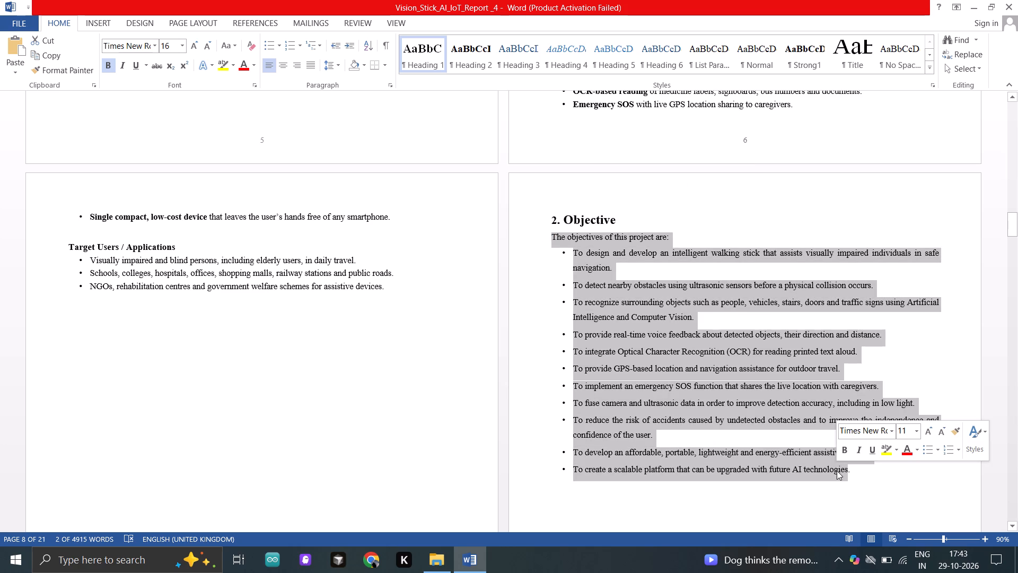
left_click(916, 437)
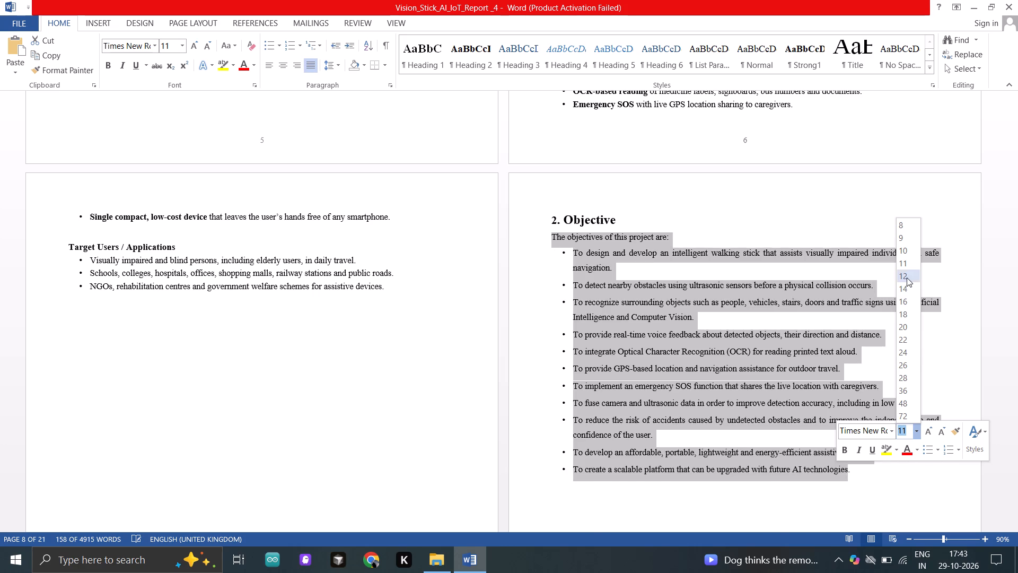
scroll(706, 364, "down", 7)
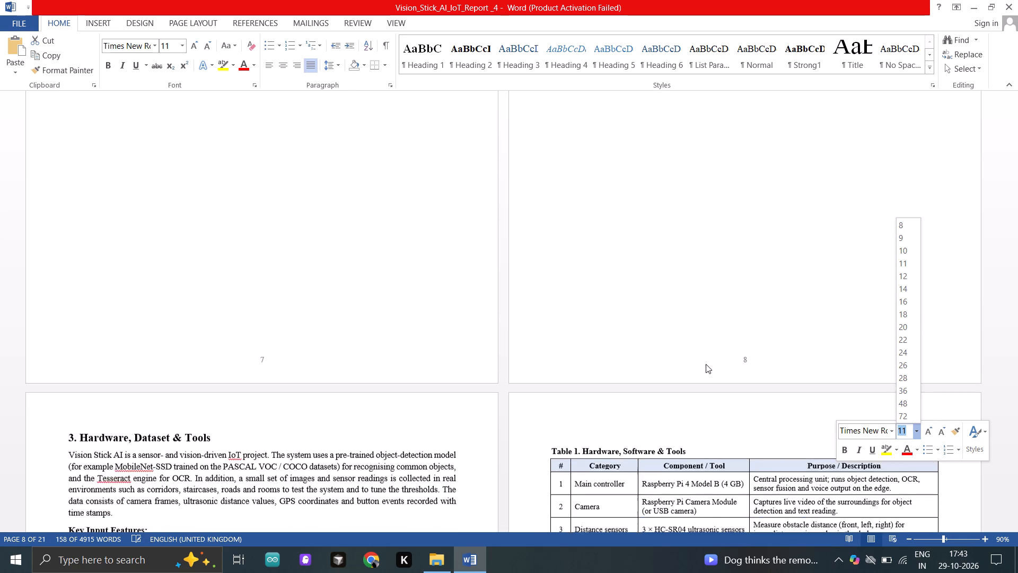
scroll(706, 364, "down", 2)
scroll(706, 364, "up", 14)
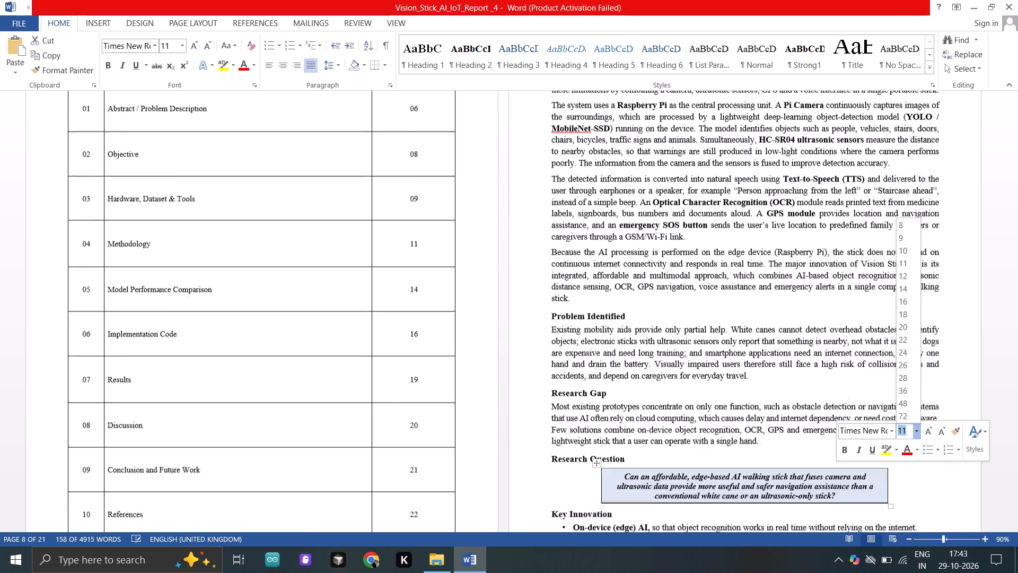
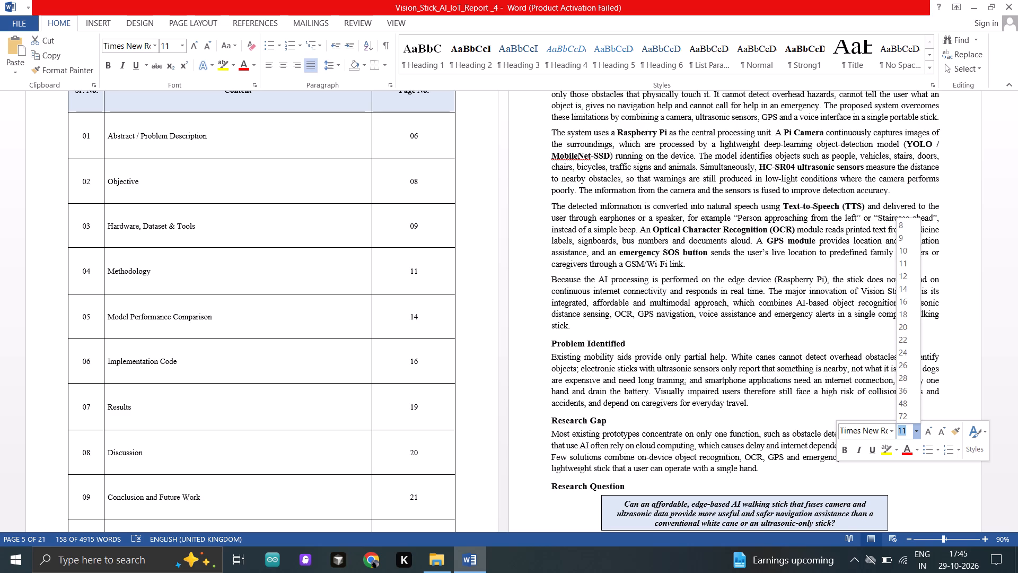
Examine the text sizes and layout of the title, Certificate, Declaration and Acknowledgement pages, glancing ahead to the Table of Contents.
scroll(706, 364, "up", 8)
scroll(706, 364, "up", 20)
scroll(706, 364, "up", 20)
scroll(706, 364, "up", 13)
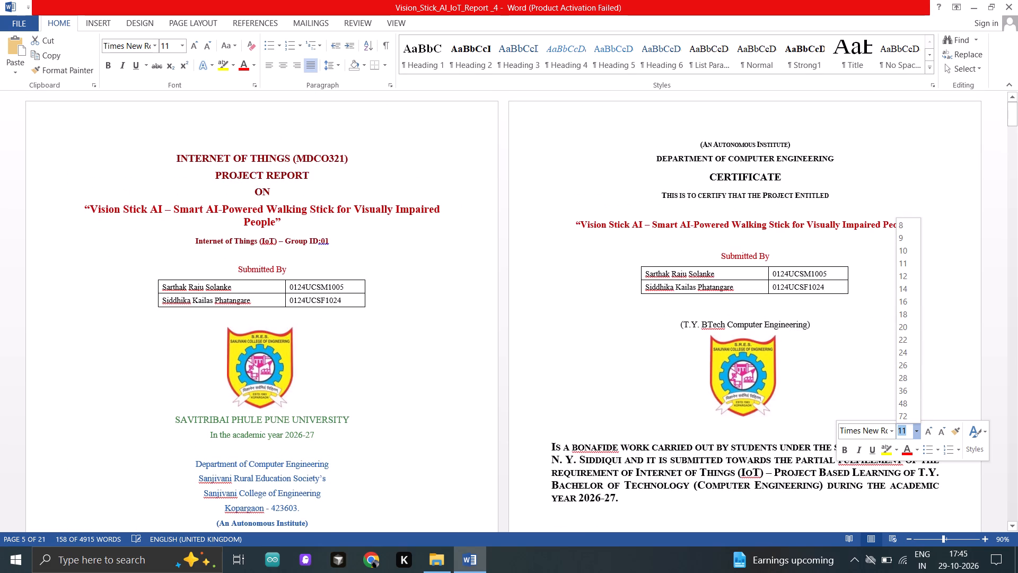
scroll(706, 364, "up", 14)
scroll(706, 364, "down", 4)
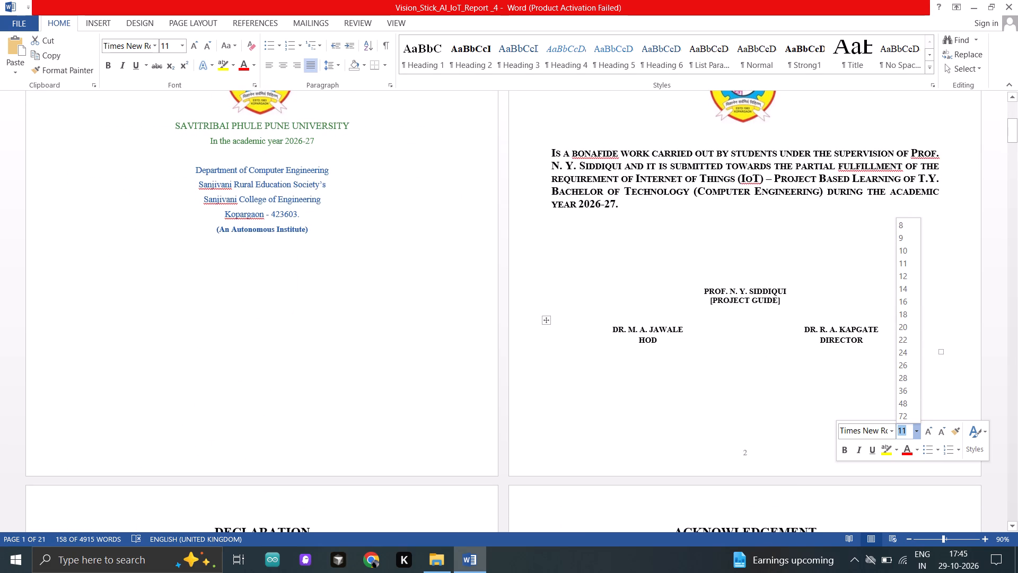
scroll(706, 364, "down", 3)
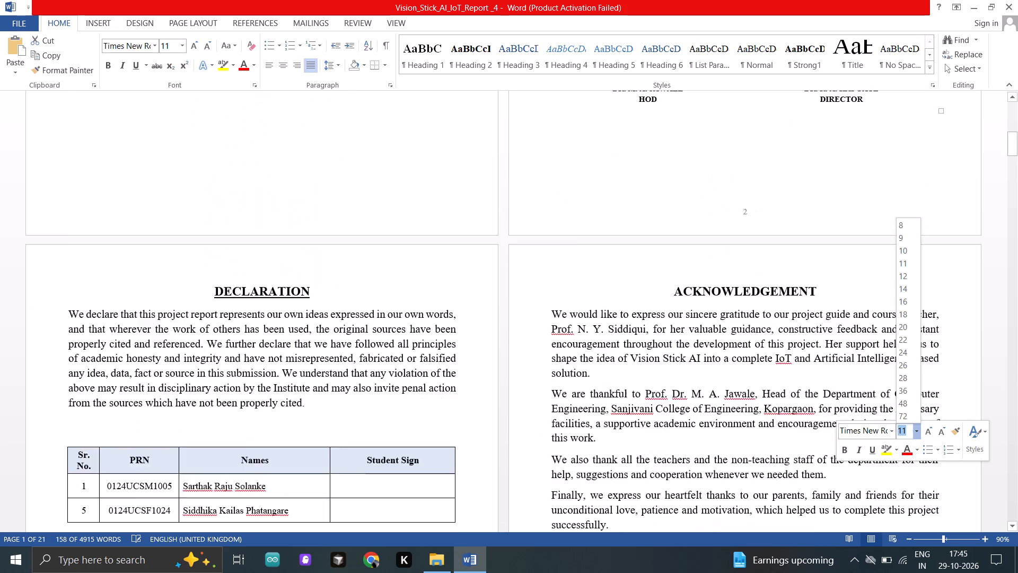
scroll(706, 364, "down", 1)
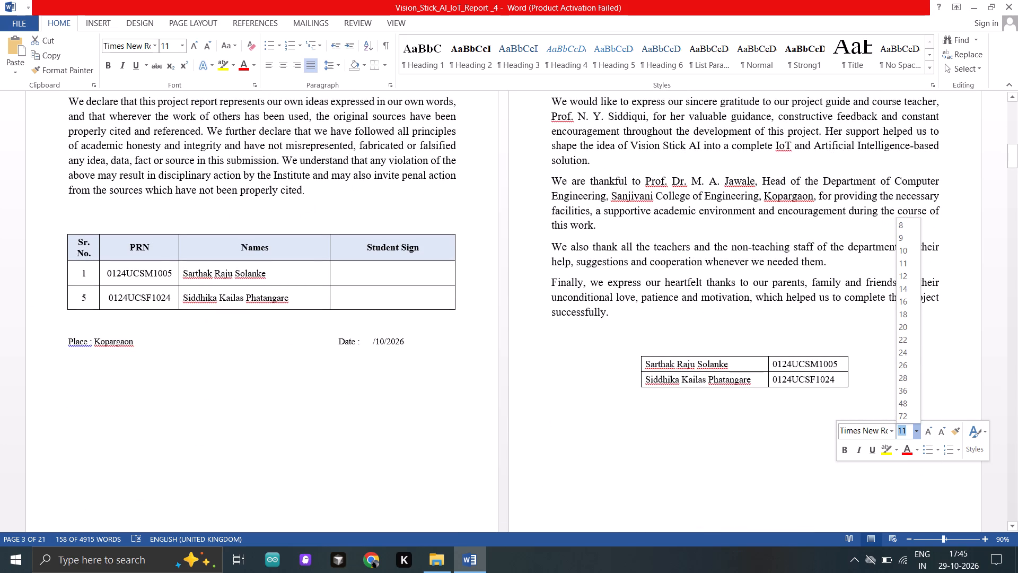
scroll(594, 282, "up", 7)
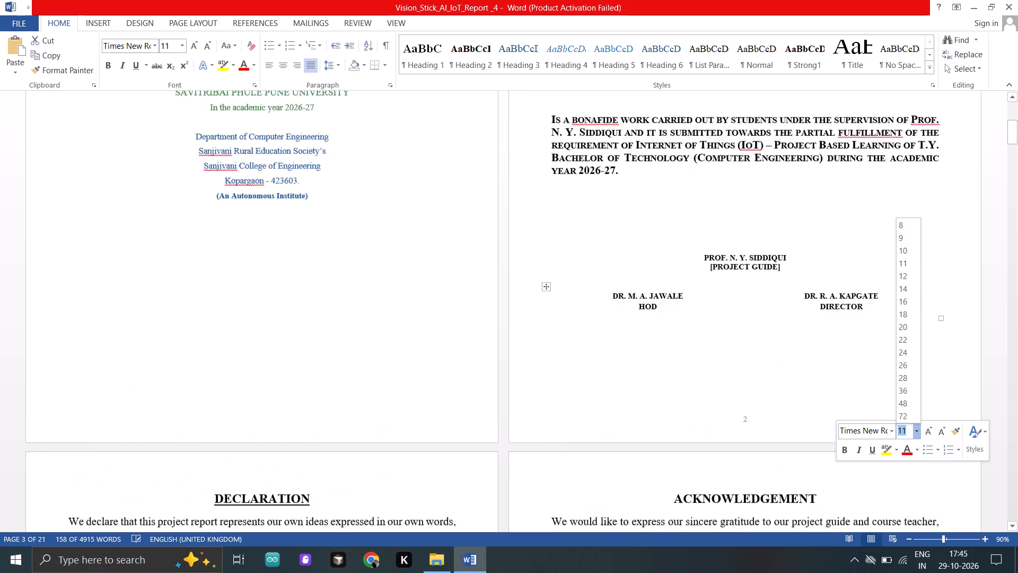
scroll(594, 282, "up", 5)
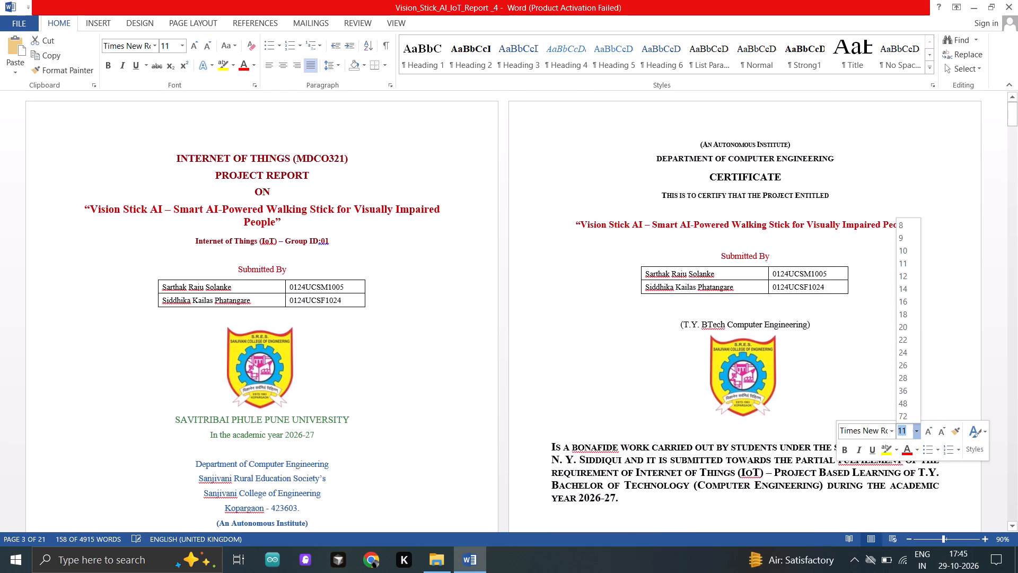
scroll(594, 282, "up", 1)
scroll(452, 262, "down", 1)
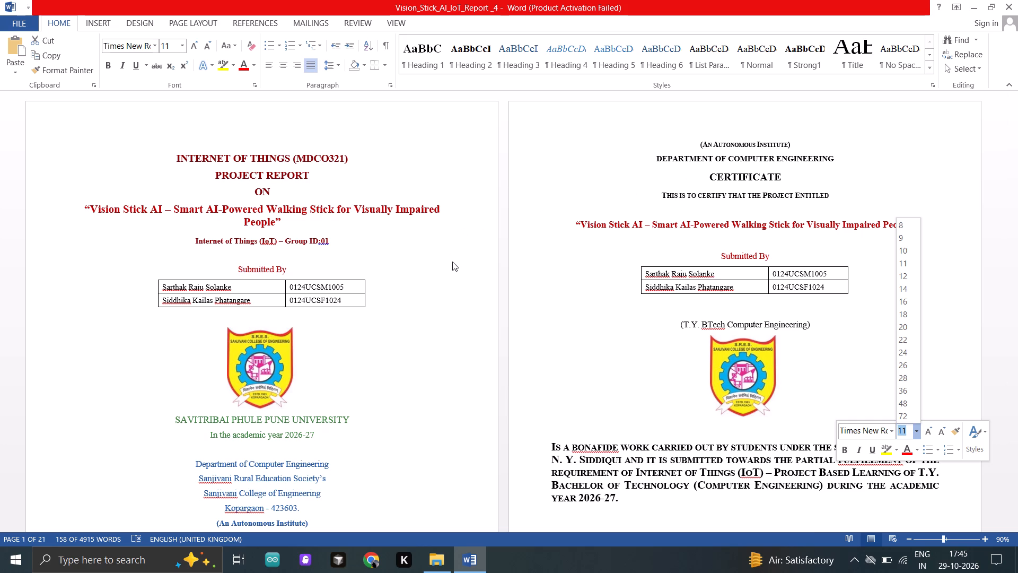
scroll(452, 262, "down", 7)
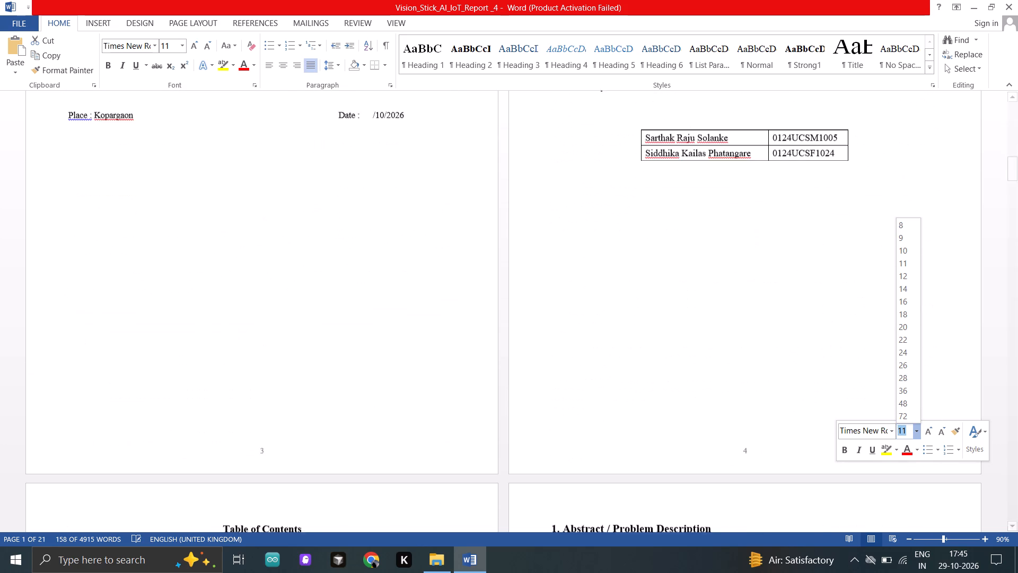
scroll(452, 262, "down", 10)
scroll(452, 262, "up", 2)
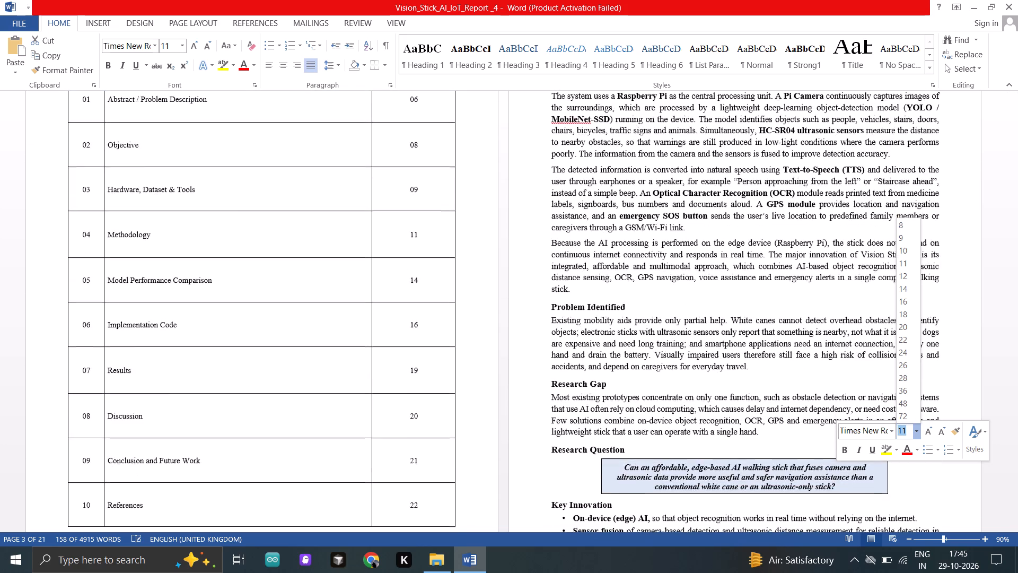
scroll(452, 262, "up", 7)
scroll(452, 262, "down", 5)
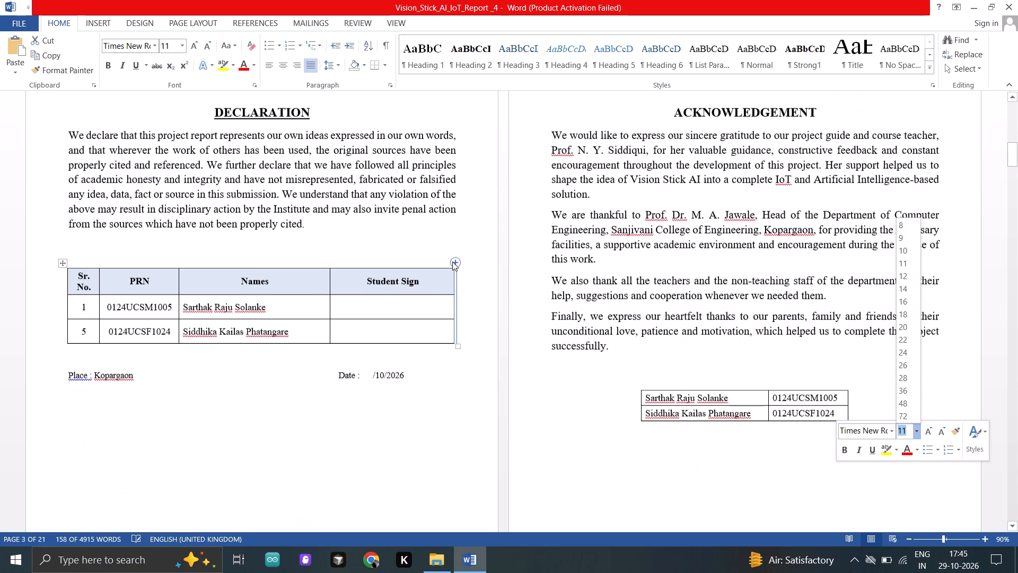
scroll(452, 262, "down", 6)
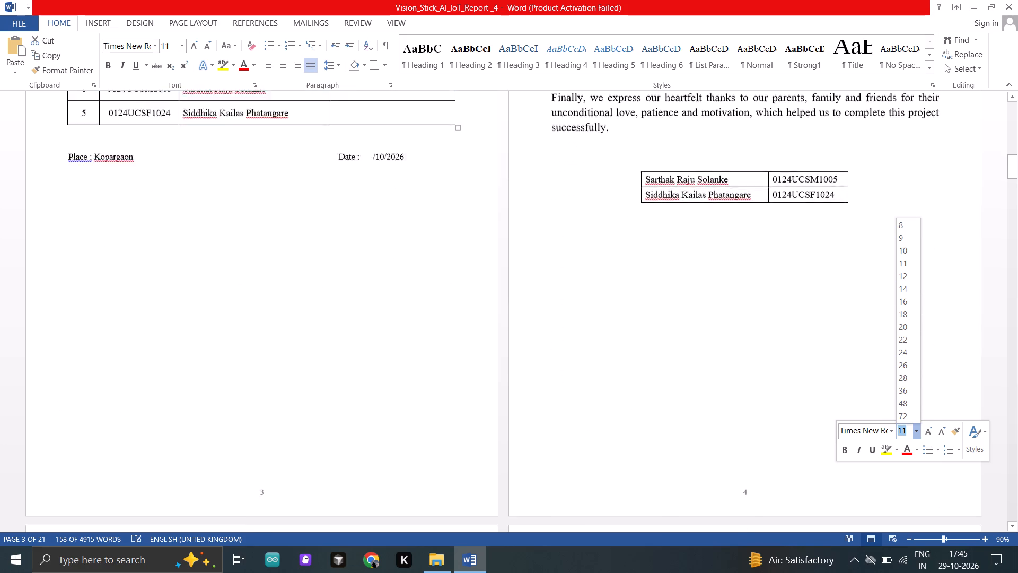
Compare the text formatting of the Table of Contents and the Abstract / Problem Description section with the Objective section.
scroll(452, 262, "down", 2)
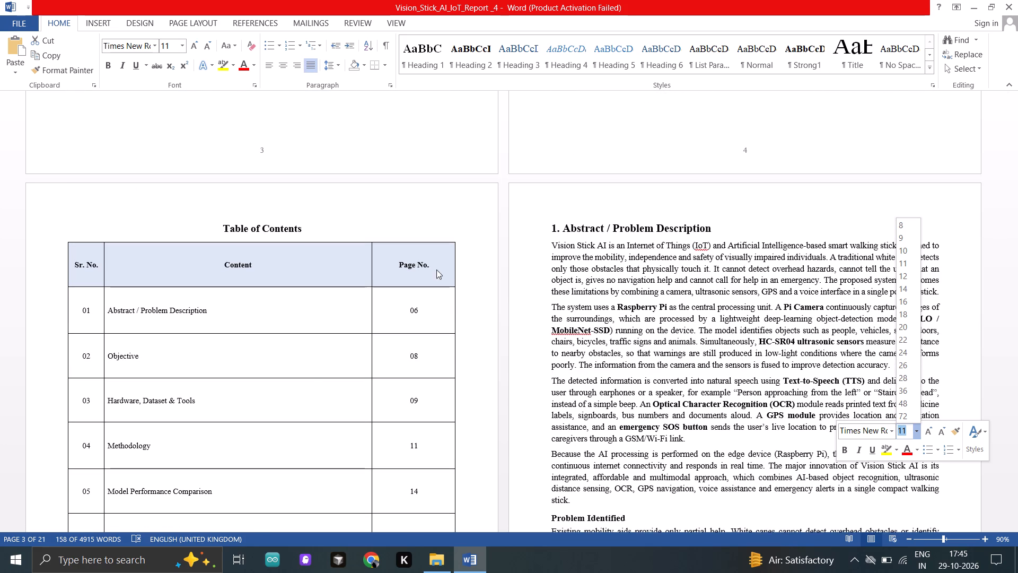
scroll(300, 373, "down", 4)
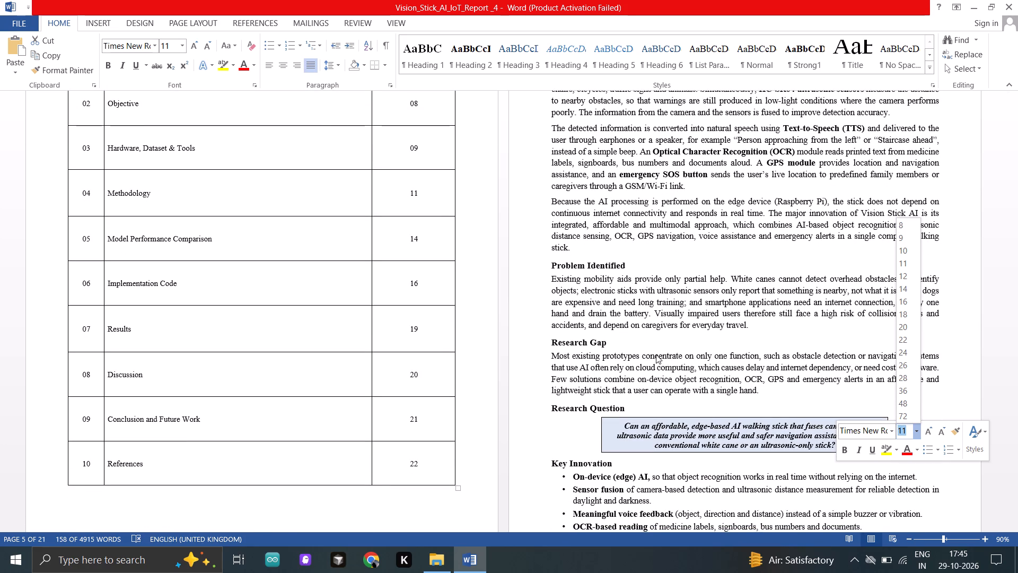
scroll(656, 354, "down", 8)
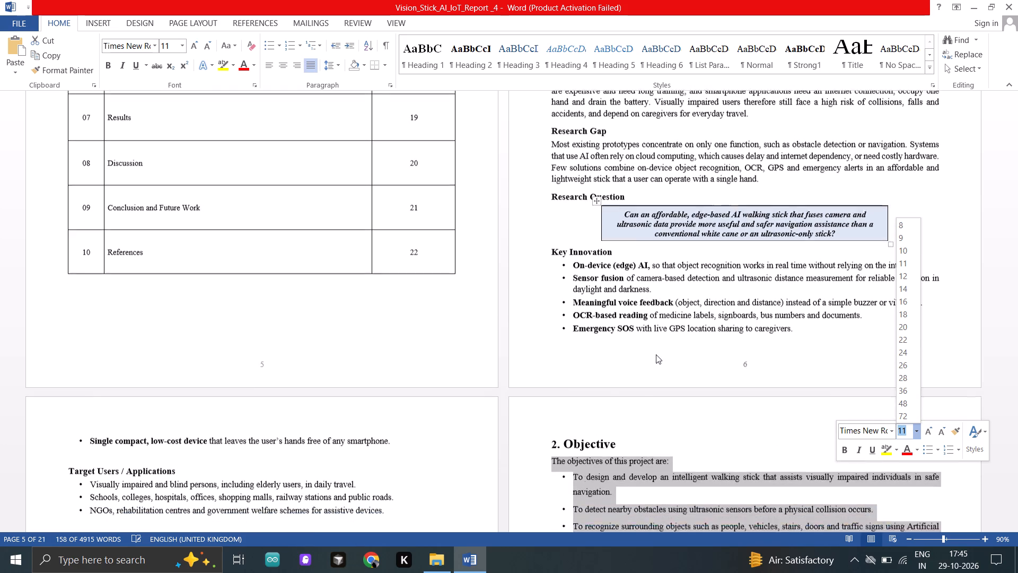
scroll(656, 354, "up", 4)
scroll(656, 354, "down", 8)
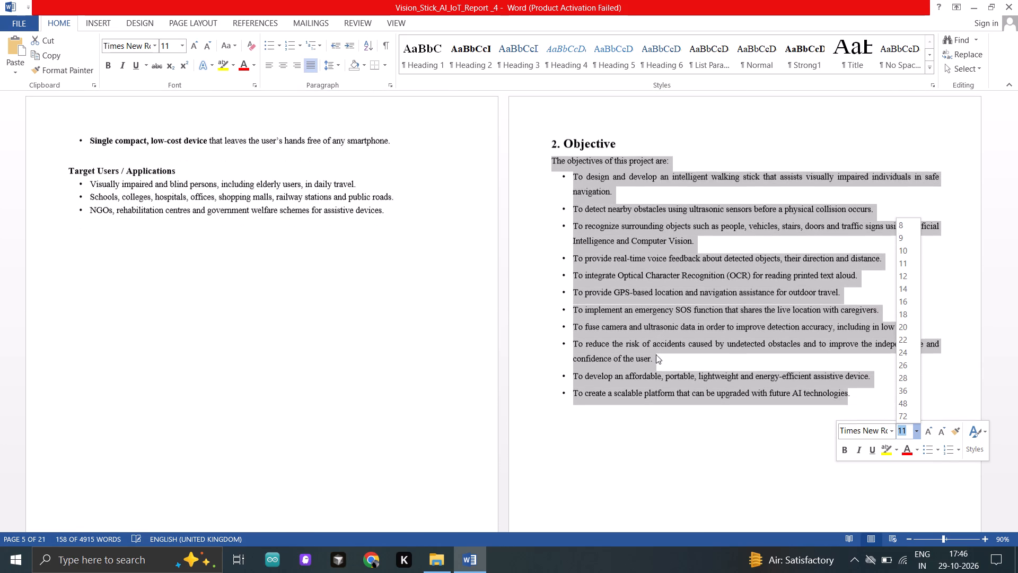
scroll(656, 354, "up", 2)
scroll(656, 354, "down", 3)
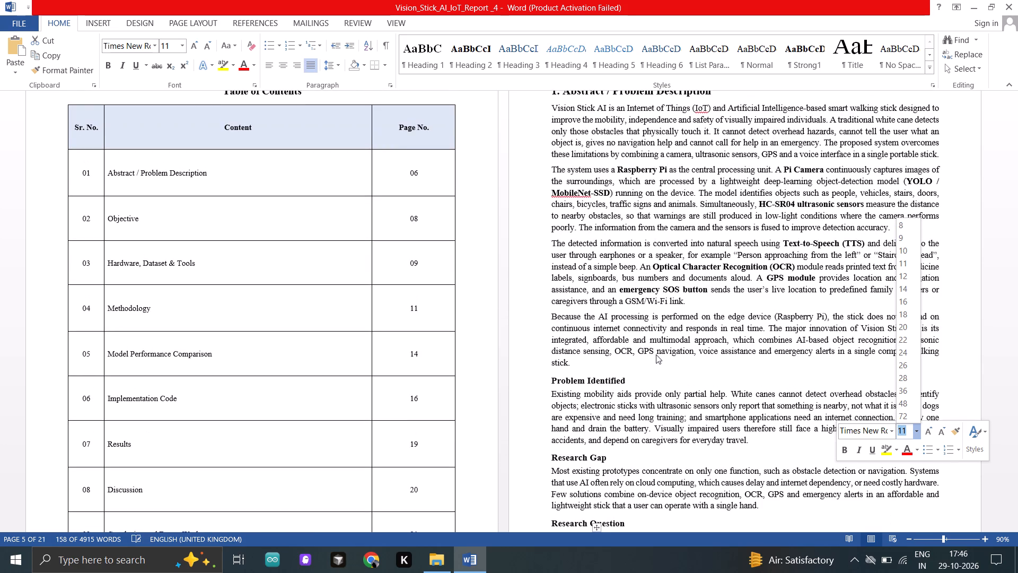
scroll(656, 354, "down", 8)
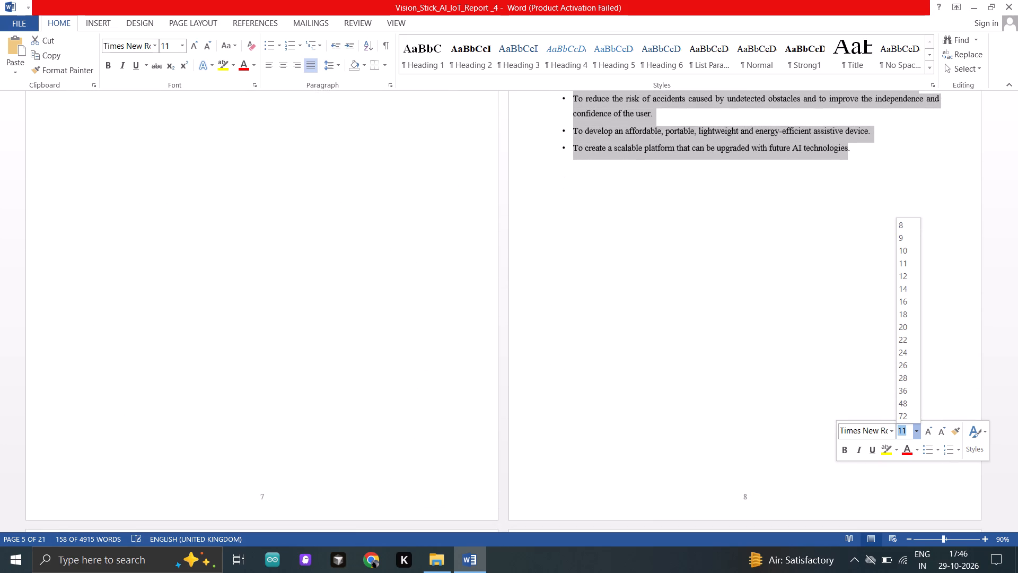
Compare the Objective text with the Hardware, Dataset & Tools and Methodology sections, and close the font size choices without picking one.
scroll(656, 354, "down", 5)
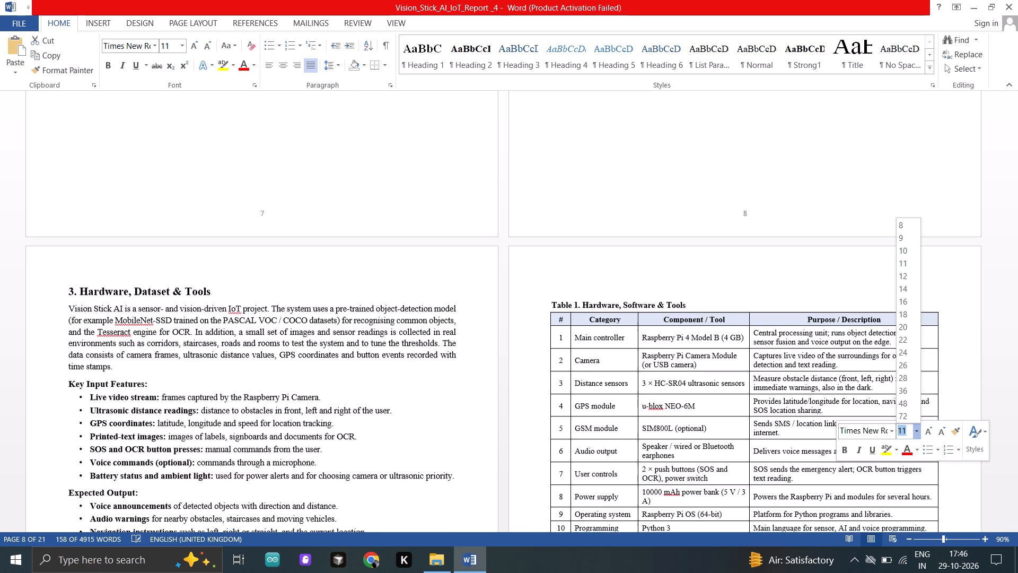
scroll(656, 354, "down", 15)
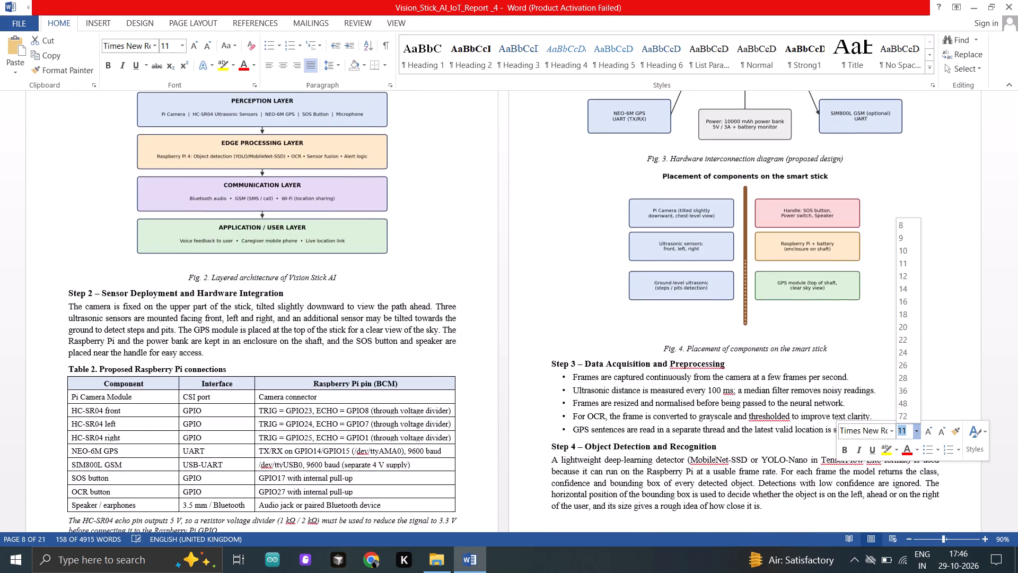
scroll(656, 354, "down", 2)
scroll(656, 354, "up", 6)
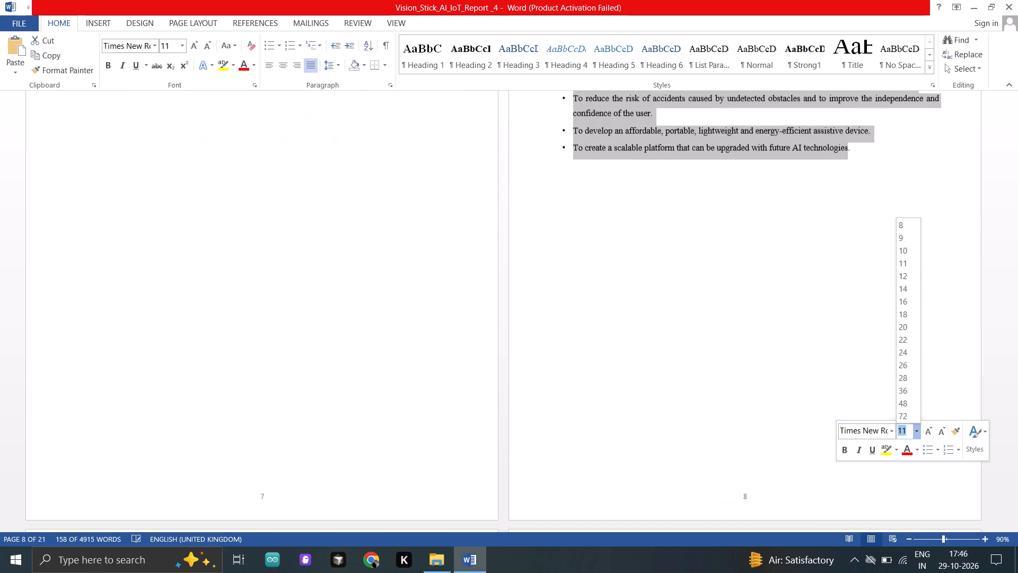
scroll(656, 354, "up", 9)
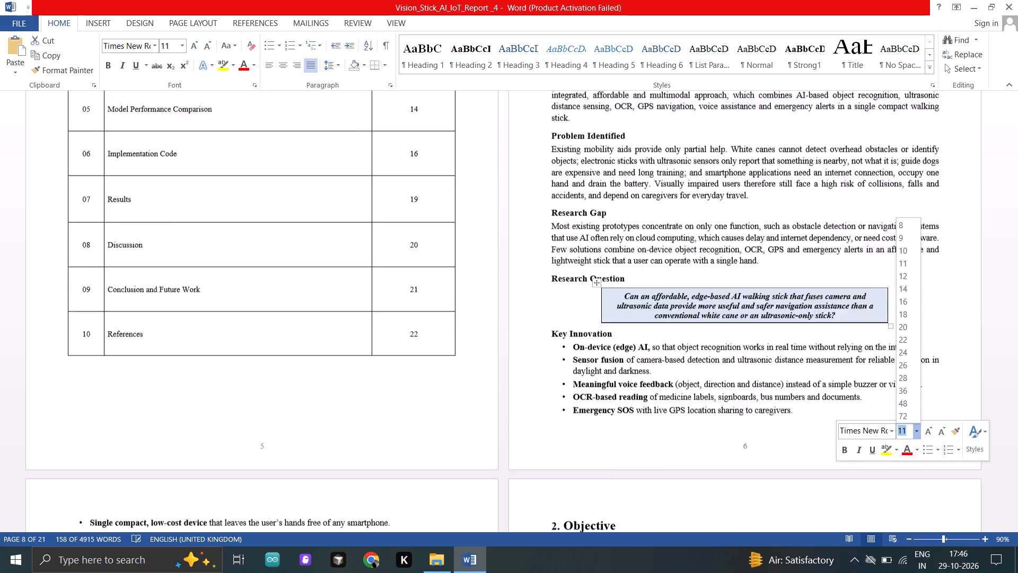
scroll(656, 354, "down", 7)
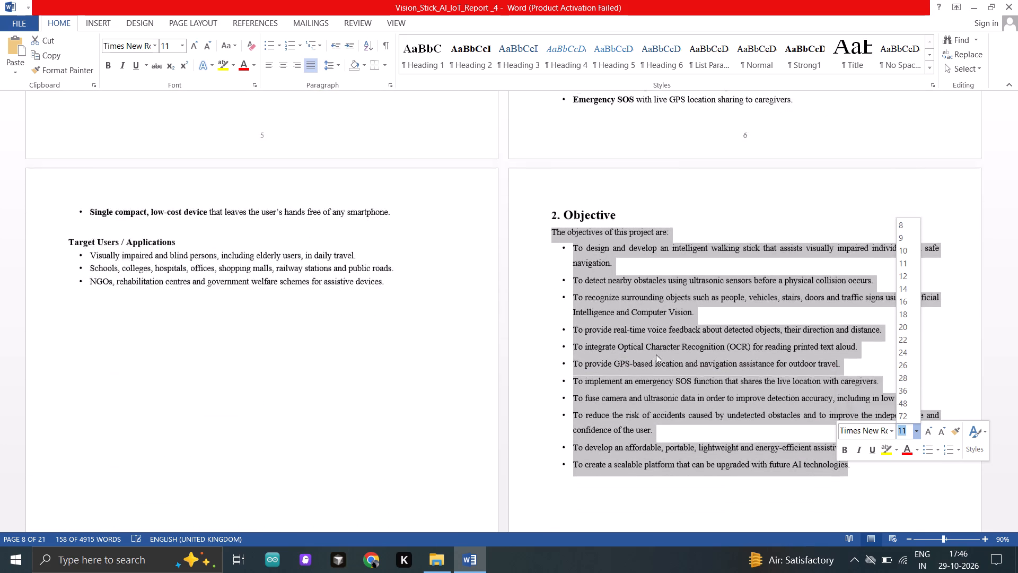
scroll(656, 354, "down", 3)
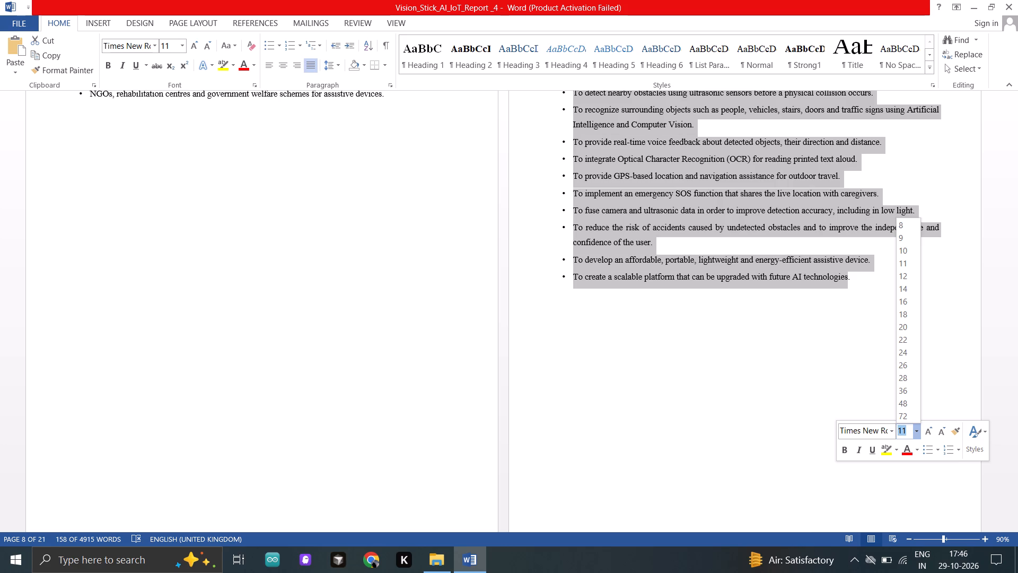
scroll(656, 354, "down", 8)
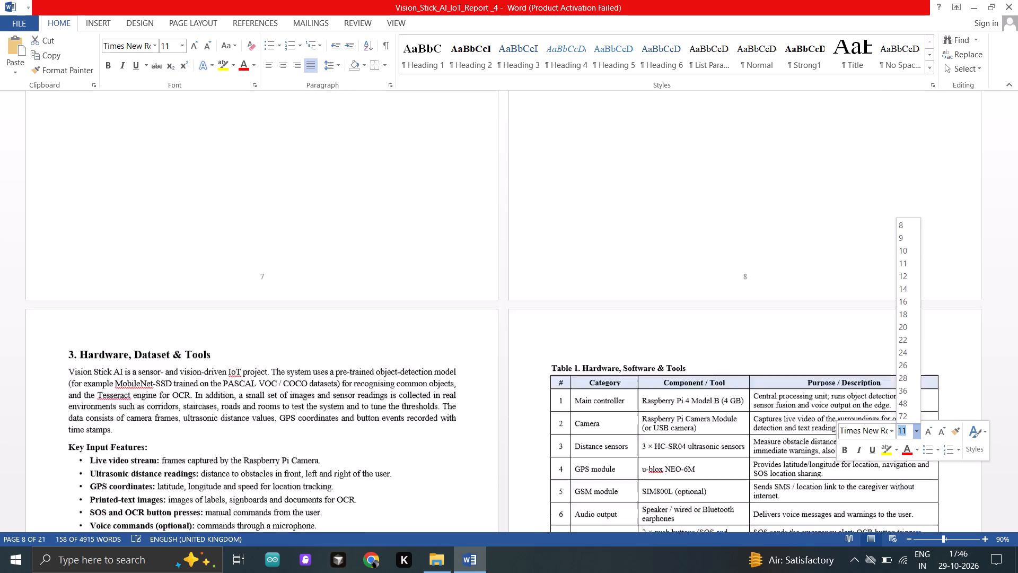
scroll(656, 354, "down", 7)
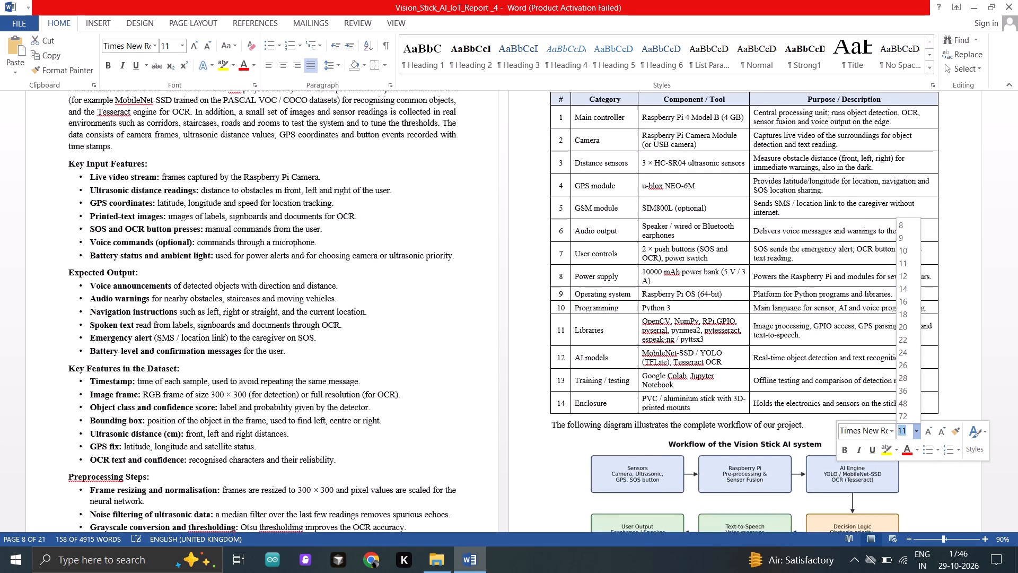
scroll(656, 354, "down", 4)
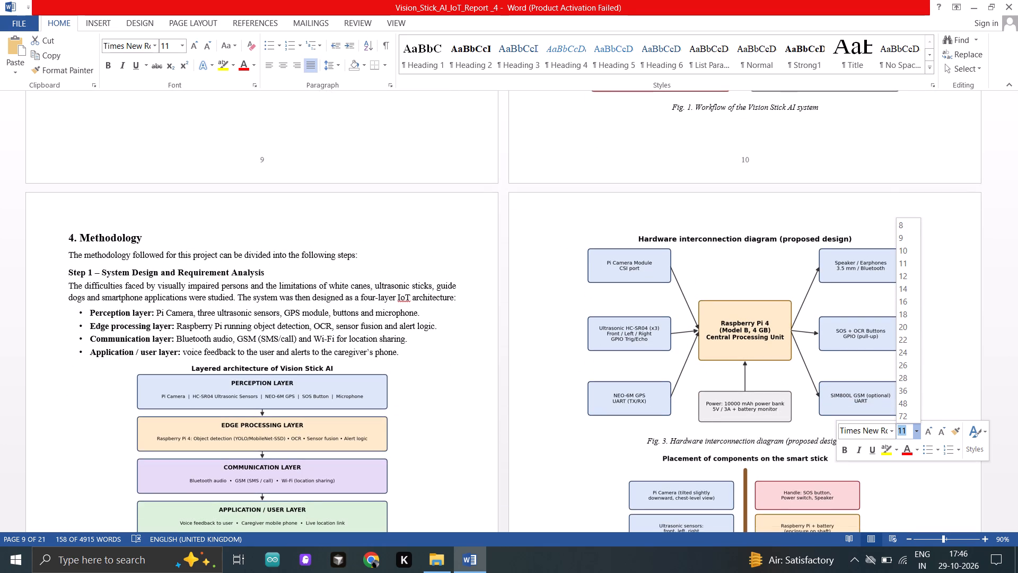
left_click(656, 354)
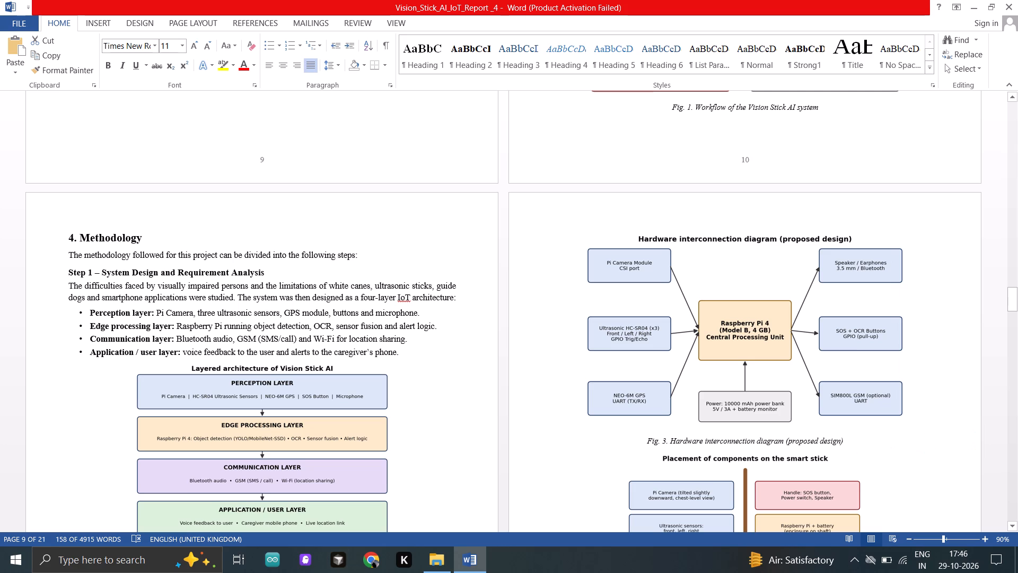
left_click(656, 354)
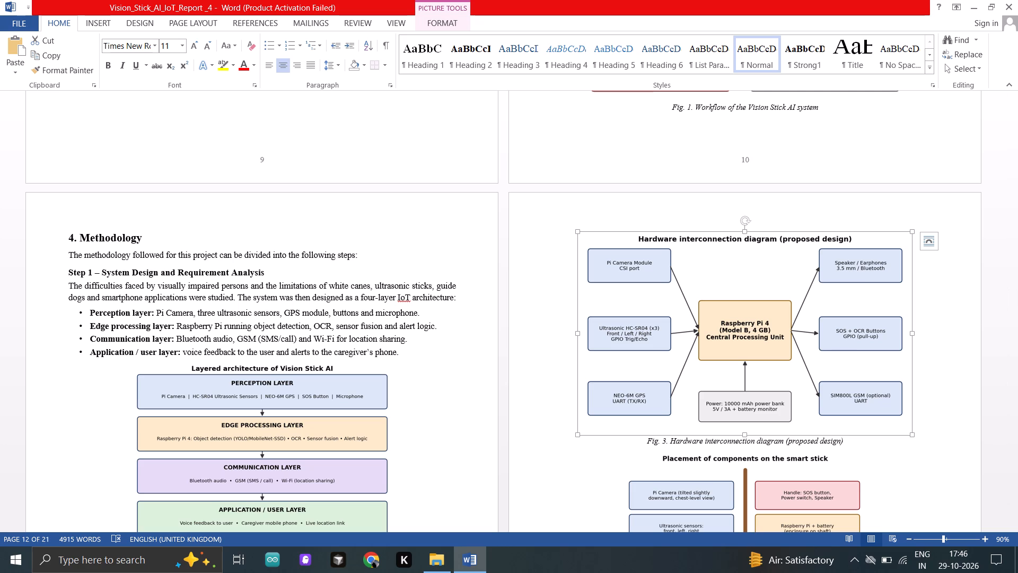
Examine the formatting of the remaining sections from Methodology through Results to Future Work, and return to the Objective section.
scroll(666, 354, "down", 1)
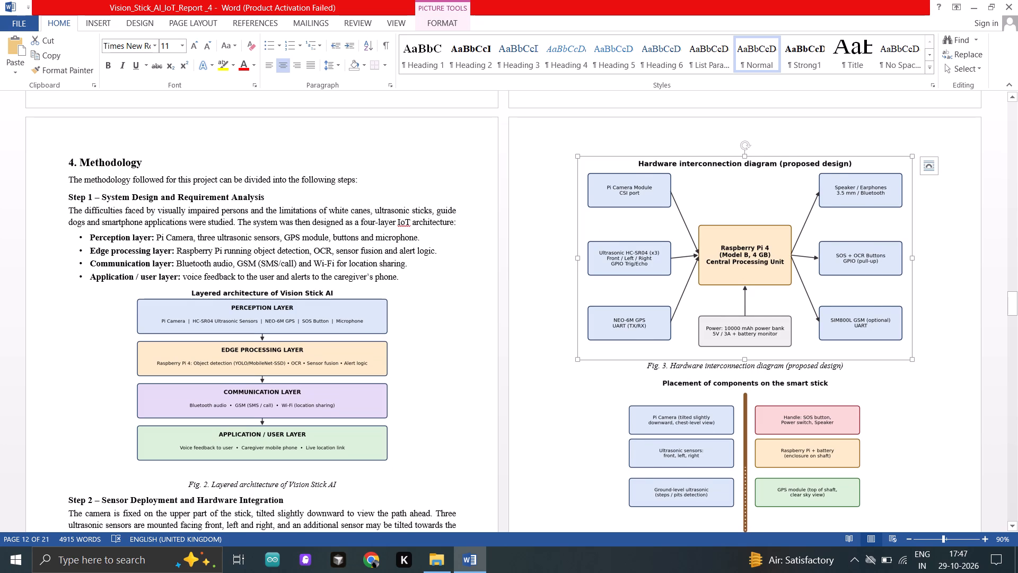
scroll(666, 354, "down", 18)
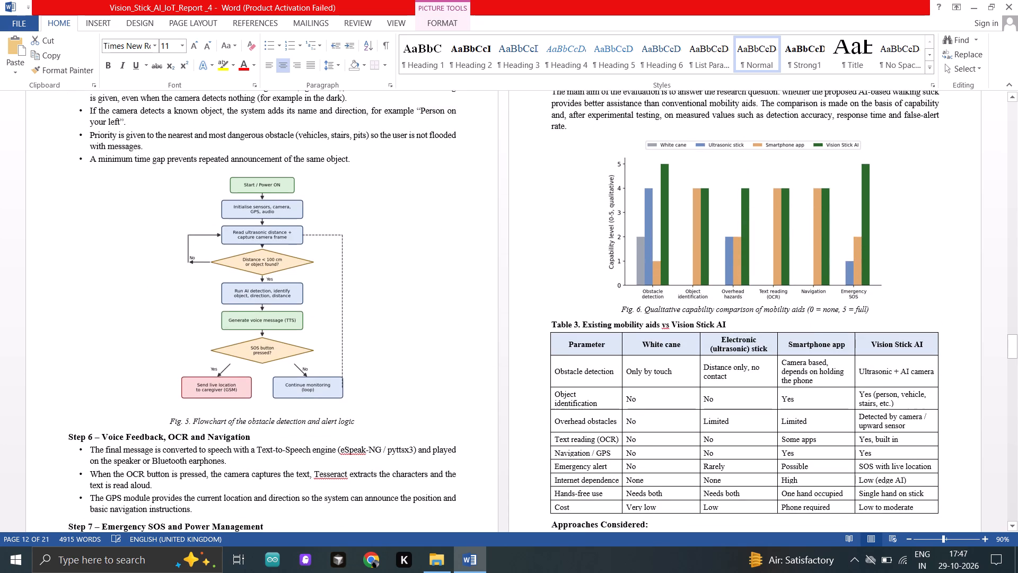
scroll(666, 354, "down", 15)
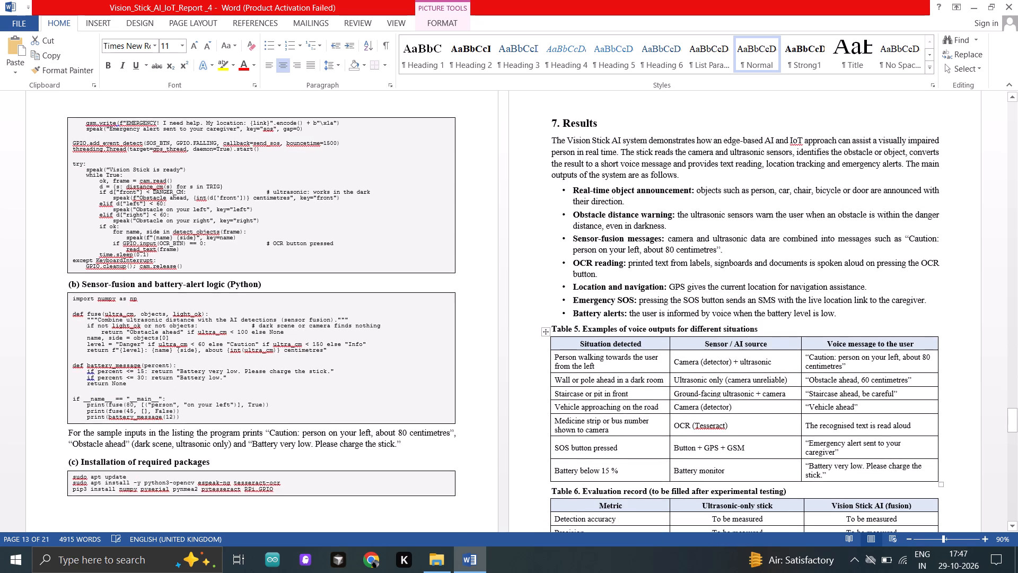
scroll(666, 354, "down", 11)
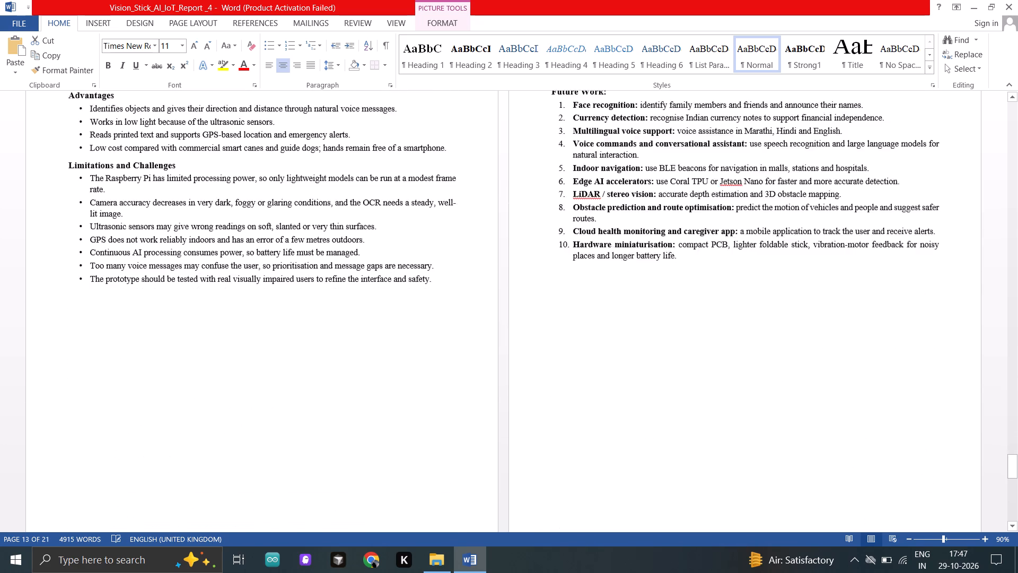
scroll(666, 354, "down", 1)
scroll(666, 354, "up", 20)
scroll(666, 354, "up", 20)
scroll(666, 354, "up", 20)
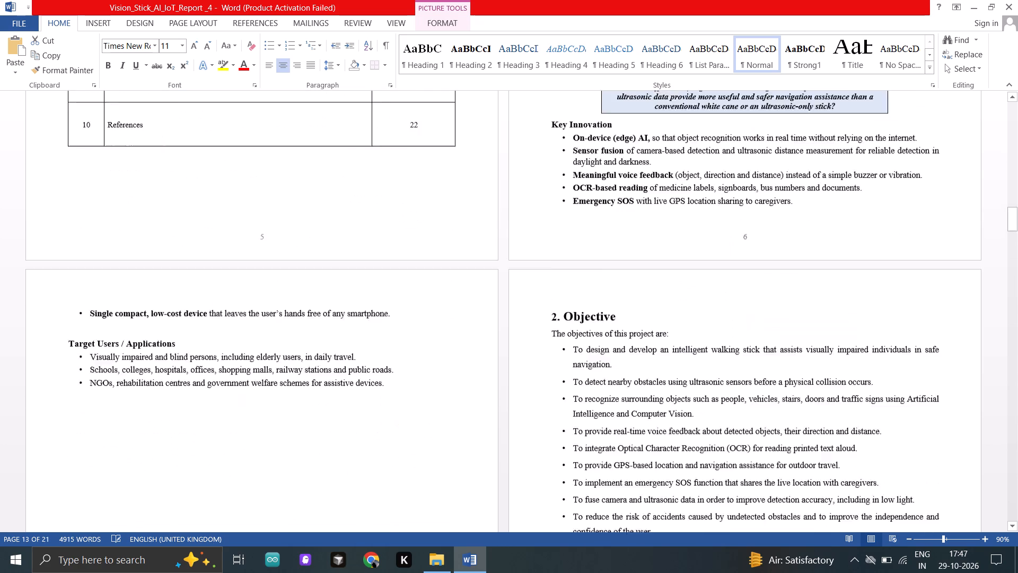
Review the Declaration and Acknowledgement pages, the Table of Contents and the Abstract / Problem Description section of the report.
scroll(666, 354, "up", 20)
scroll(666, 354, "up", 20)
scroll(666, 354, "up", 4)
scroll(666, 354, "down", 8)
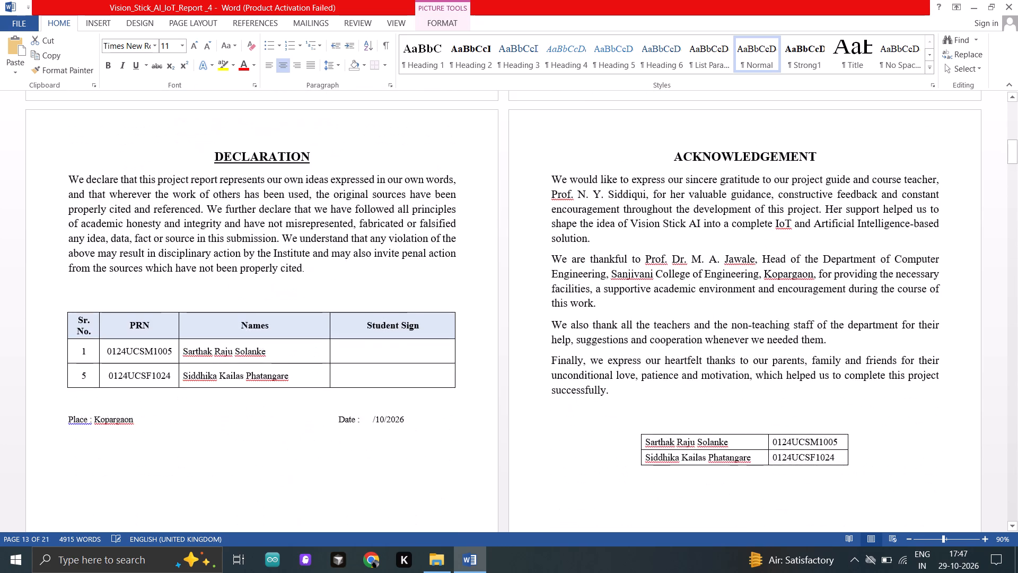
scroll(666, 354, "down", 7)
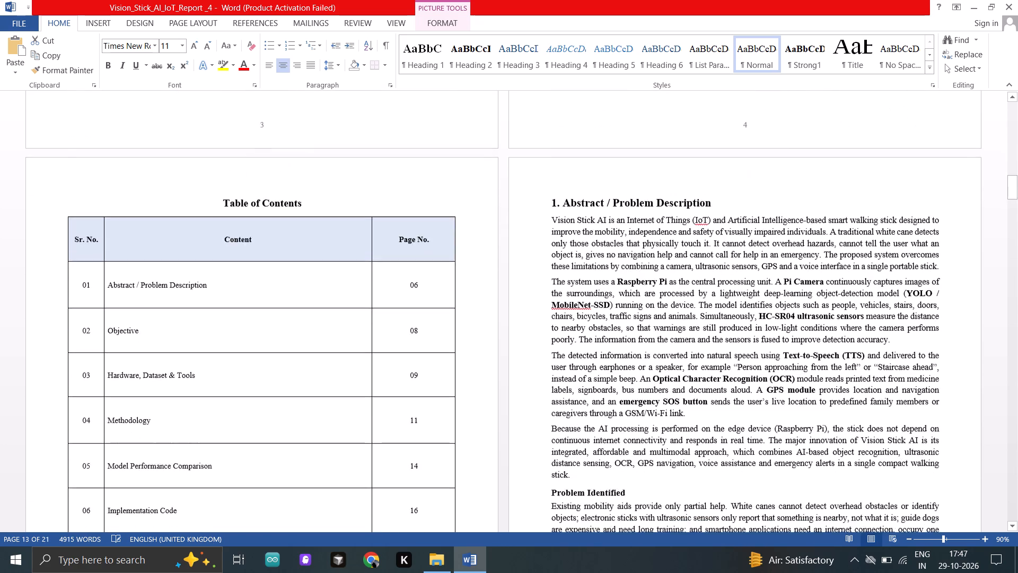
scroll(666, 354, "down", 2)
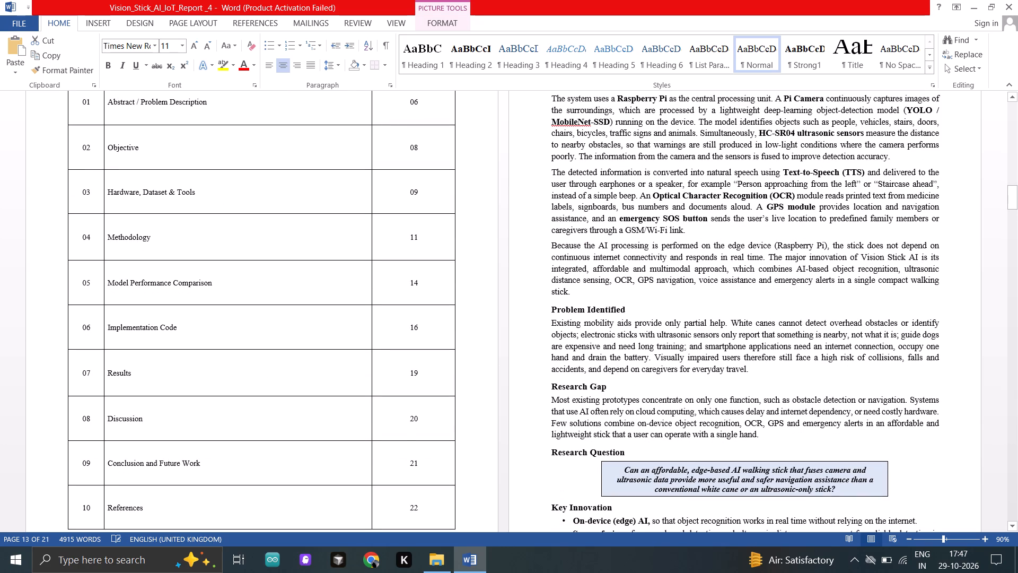
scroll(666, 354, "down", 3)
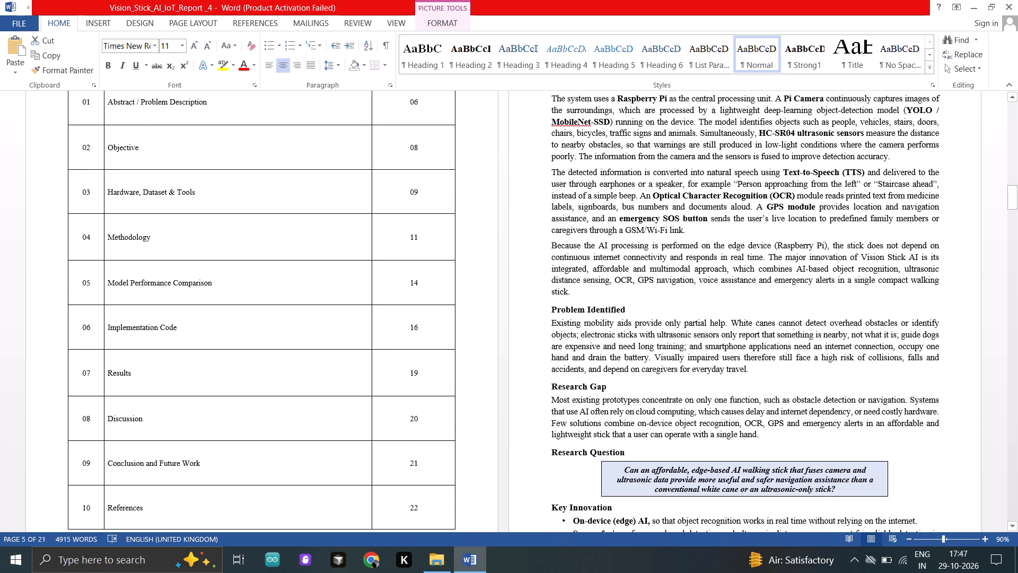
scroll(666, 354, "down", 1)
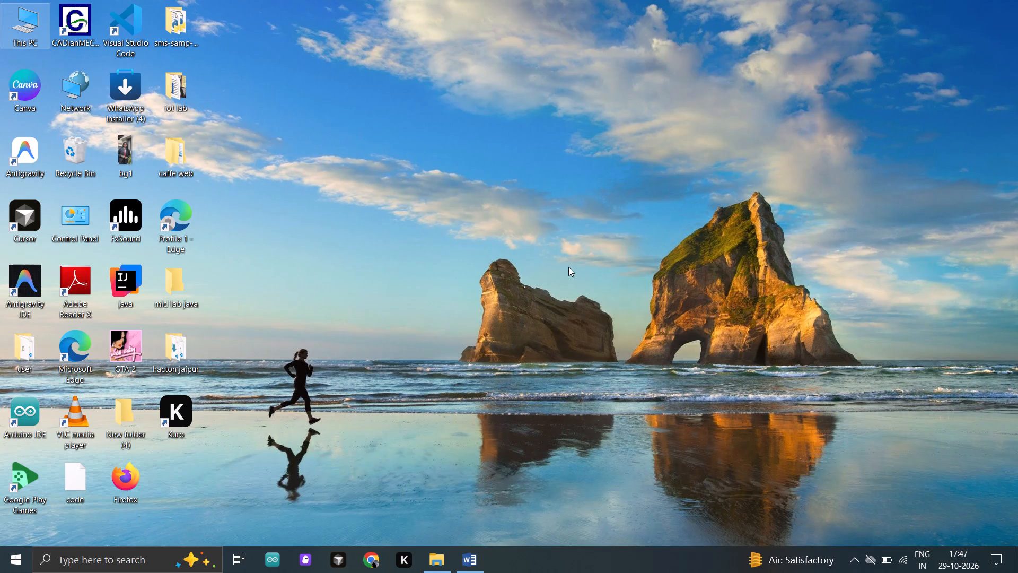
double_click(374, 556)
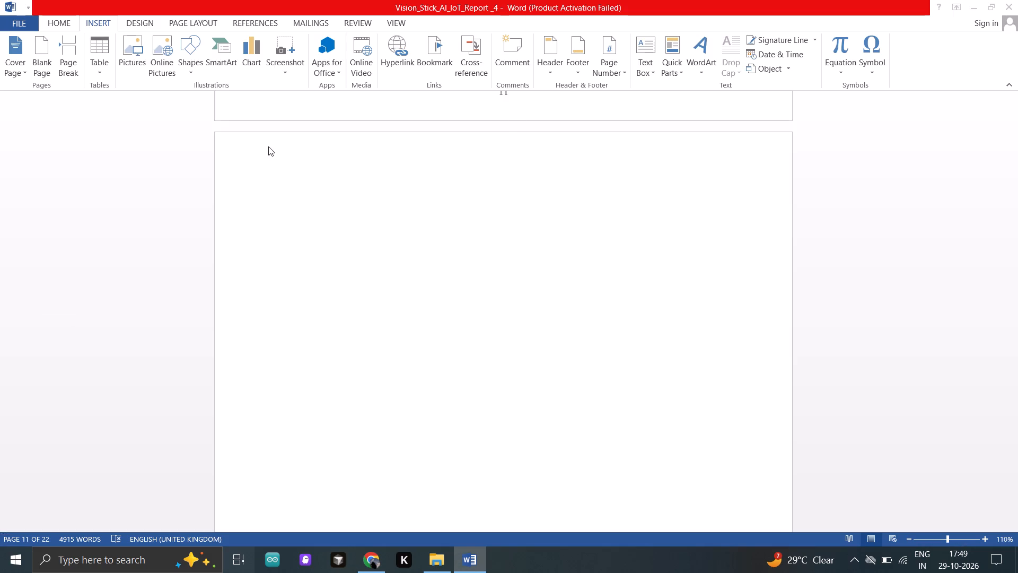
scroll(168, 116, "up", 5)
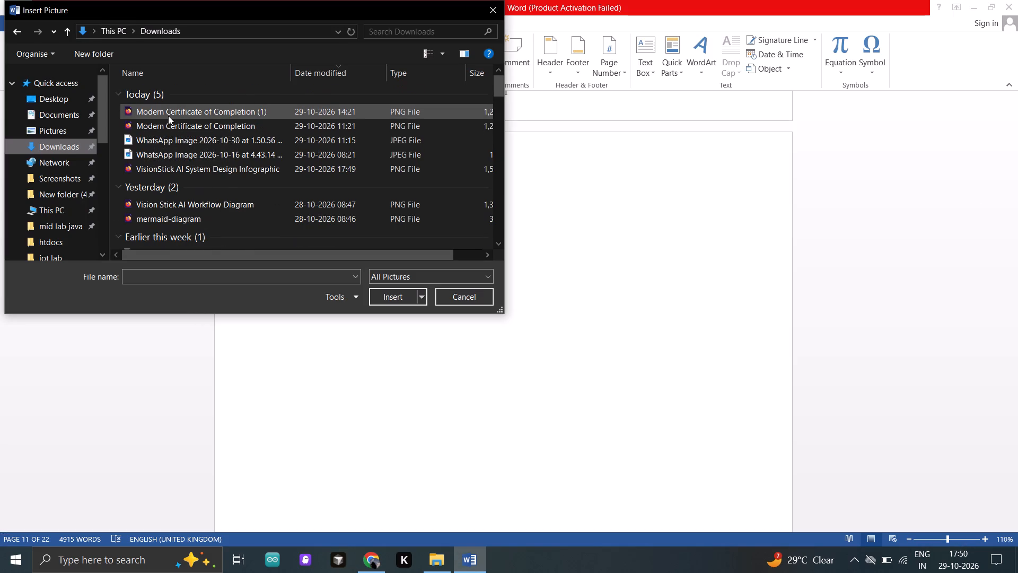
left_click(67, 138)
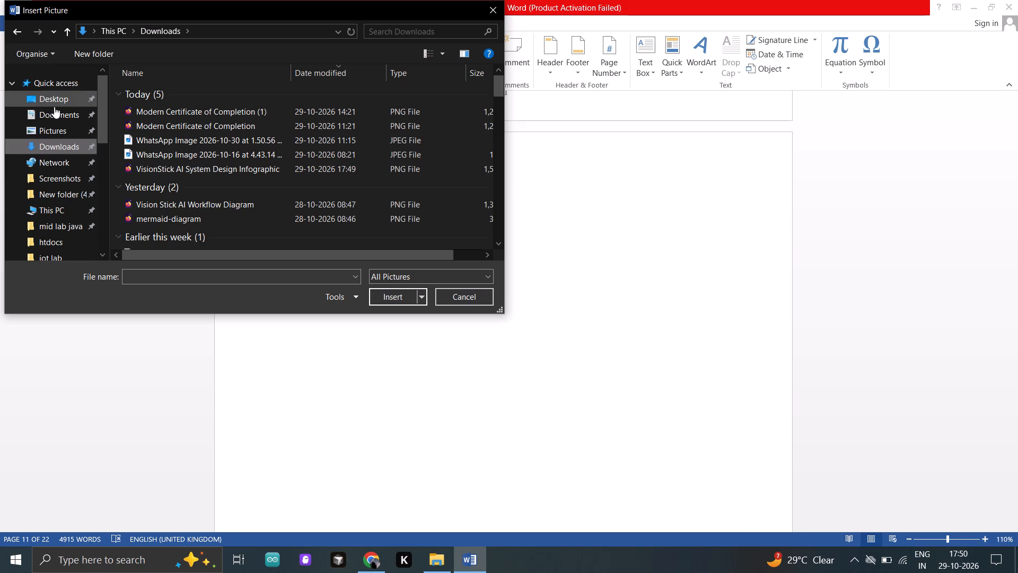
left_click(54, 107)
left_click(59, 144)
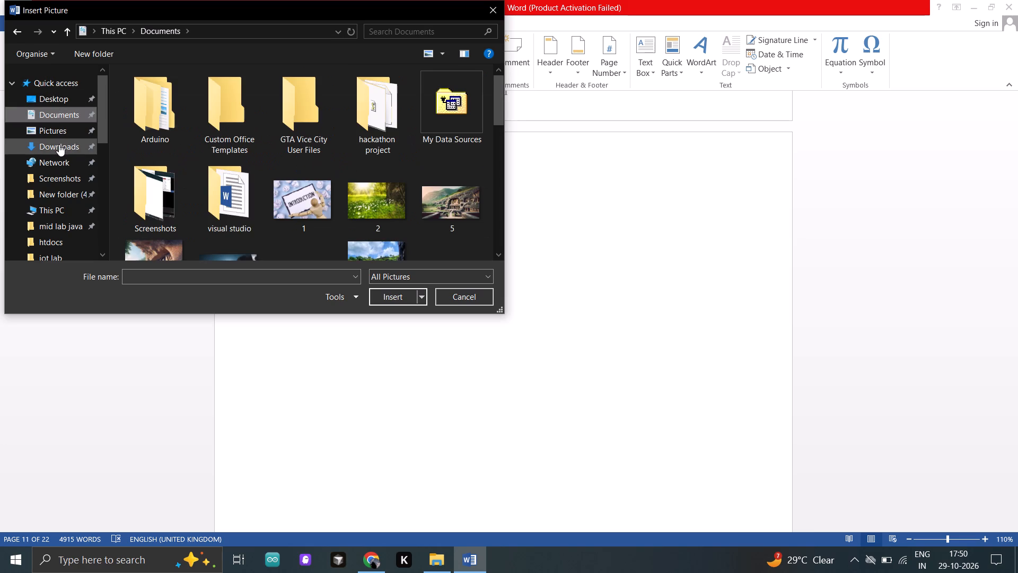
left_click(157, 112)
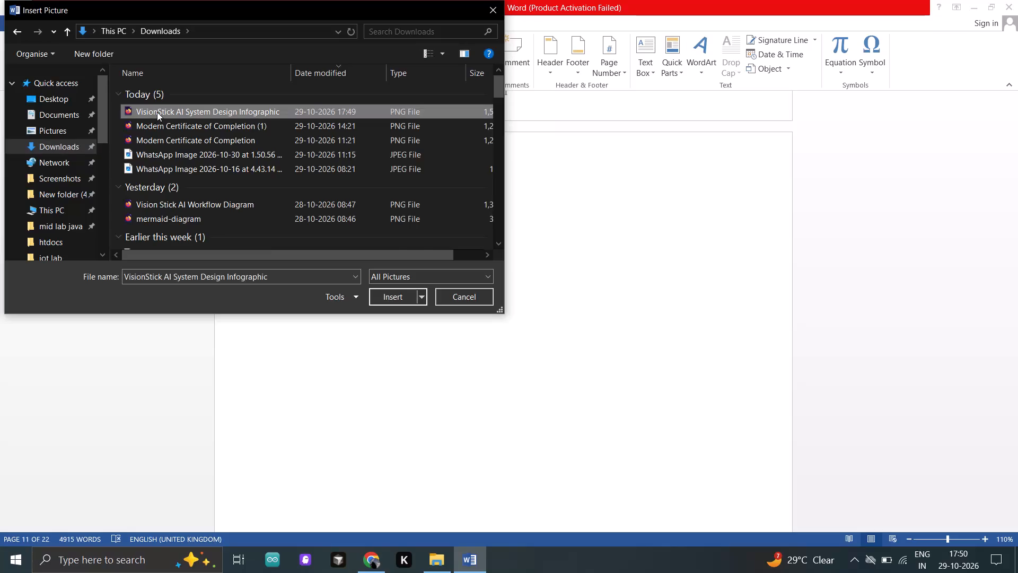
left_click(409, 292)
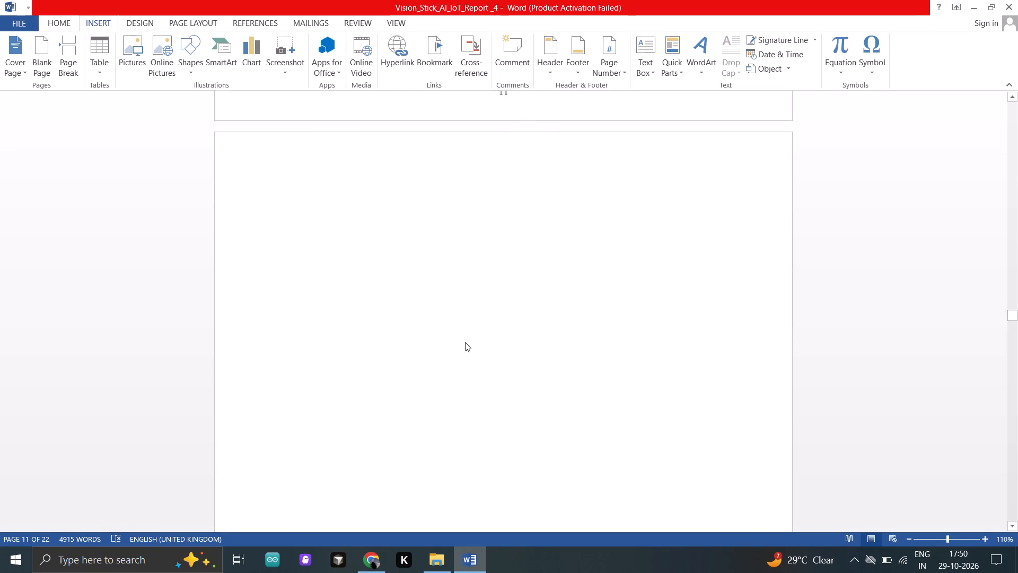
Add blank lines above the Hardware interconnection diagram to push it onto the page after the system design picture.
scroll(465, 342, "down", 4)
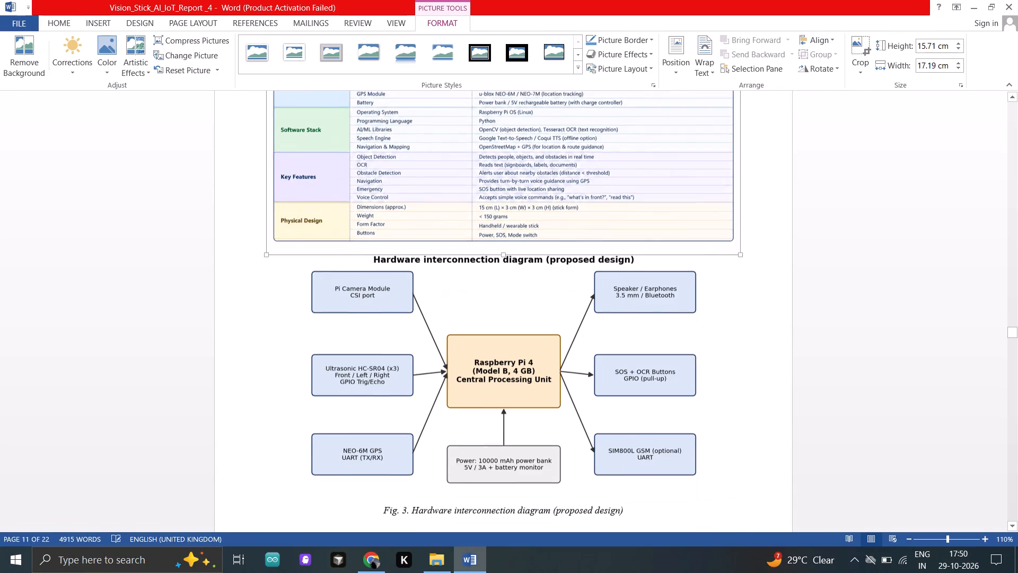
scroll(465, 342, "up", 6)
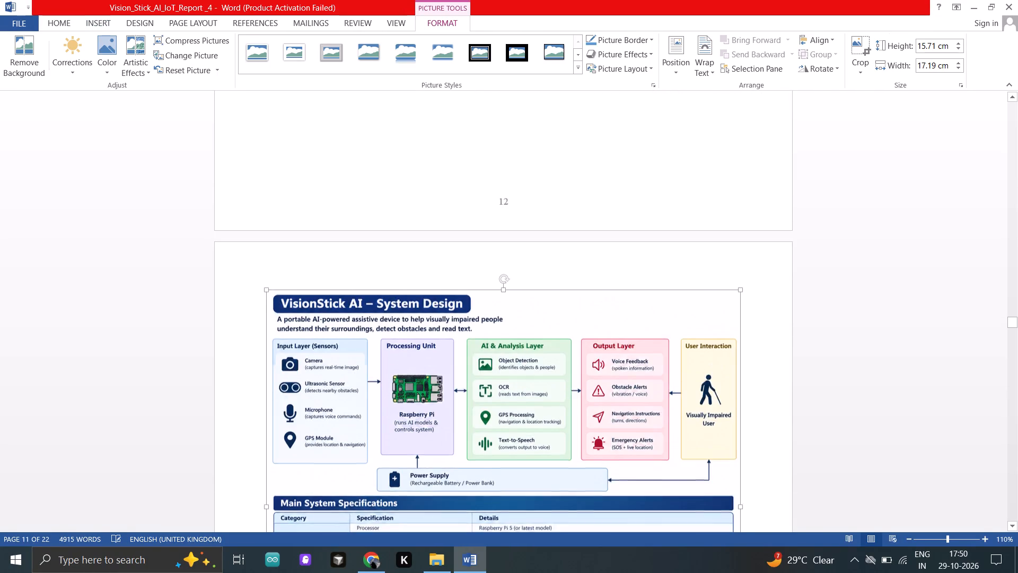
scroll(465, 342, "down", 7)
scroll(465, 342, "up", 1)
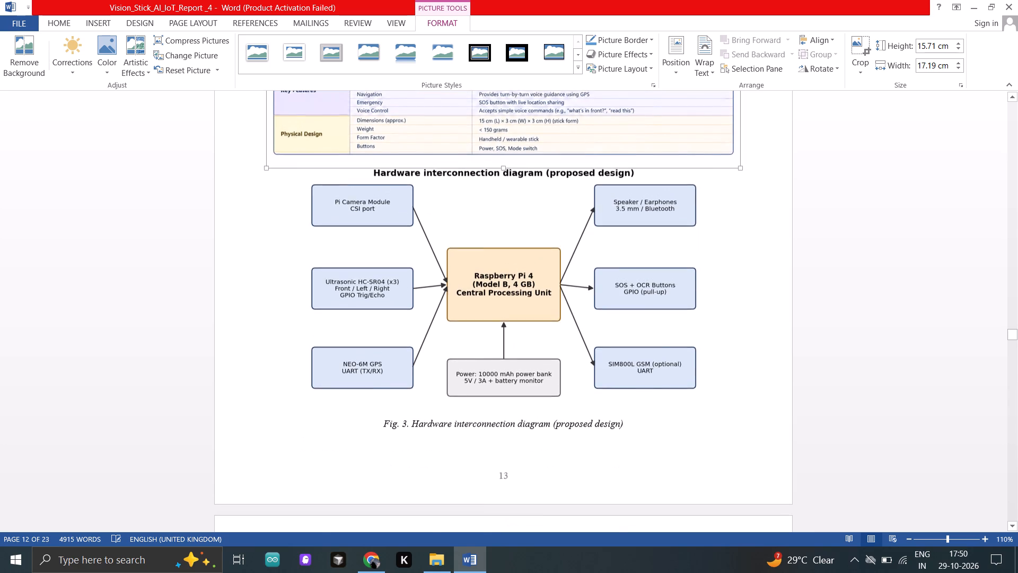
scroll(465, 342, "up", 1)
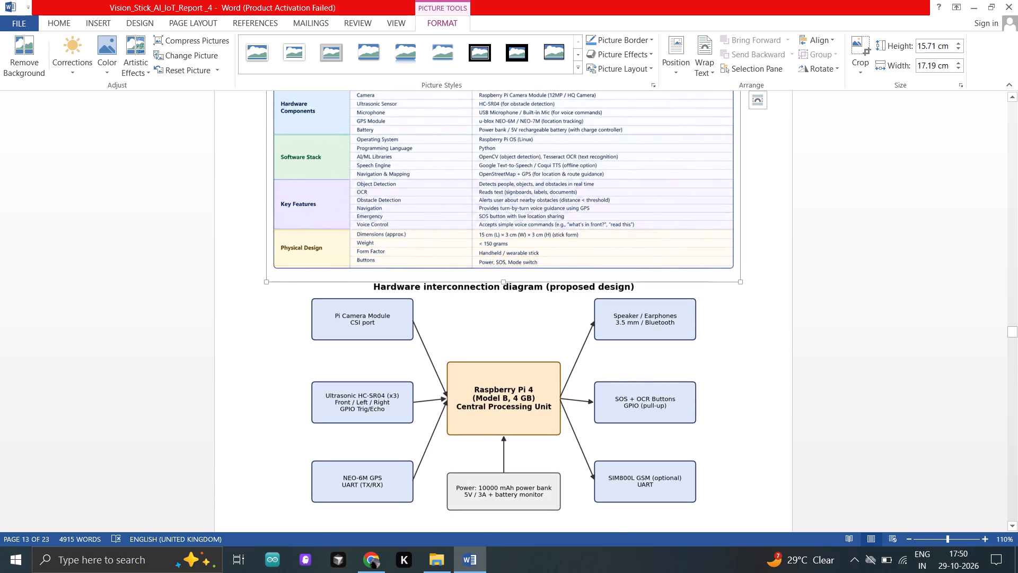
right_click(543, 381)
left_click(482, 377)
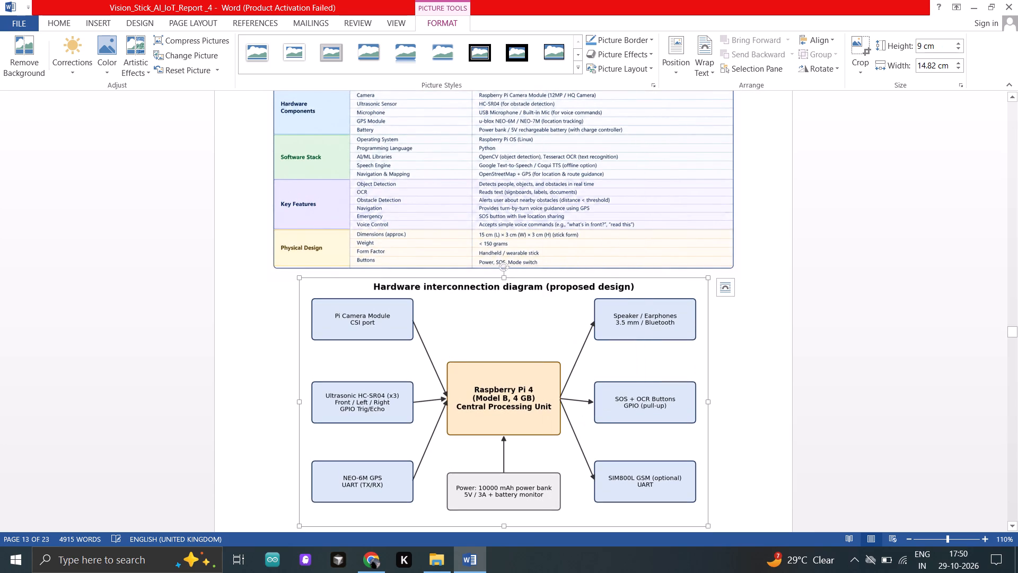
left_click(279, 348)
key("Return")
key("Return")
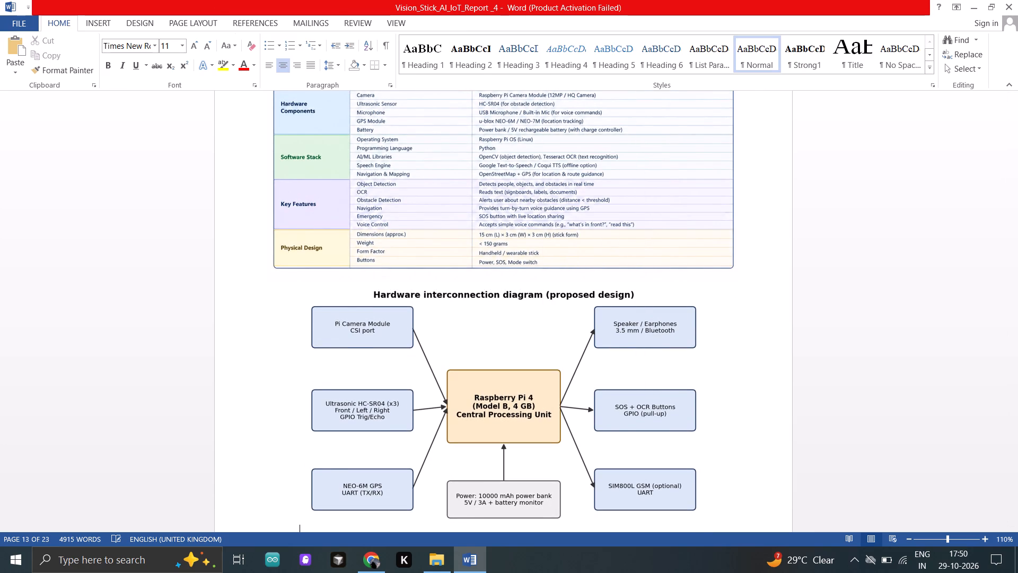
key("Return")
key("Return")
key("BackSpace")
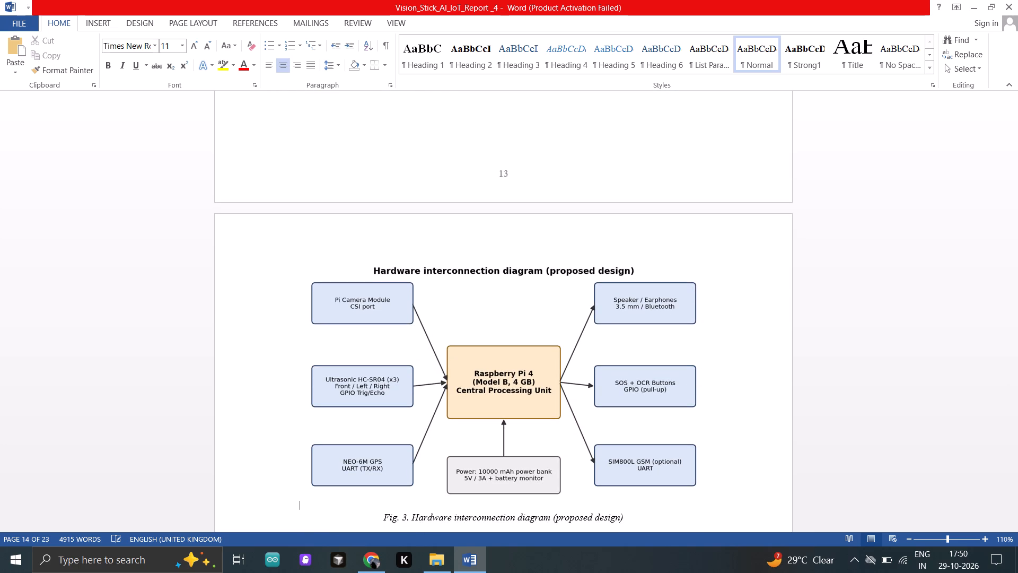
Enlarge the VisionStick AI system design picture to about 20.6 cm high and 22.5 cm wide.
scroll(279, 348, "up", 9)
scroll(279, 348, "down", 2)
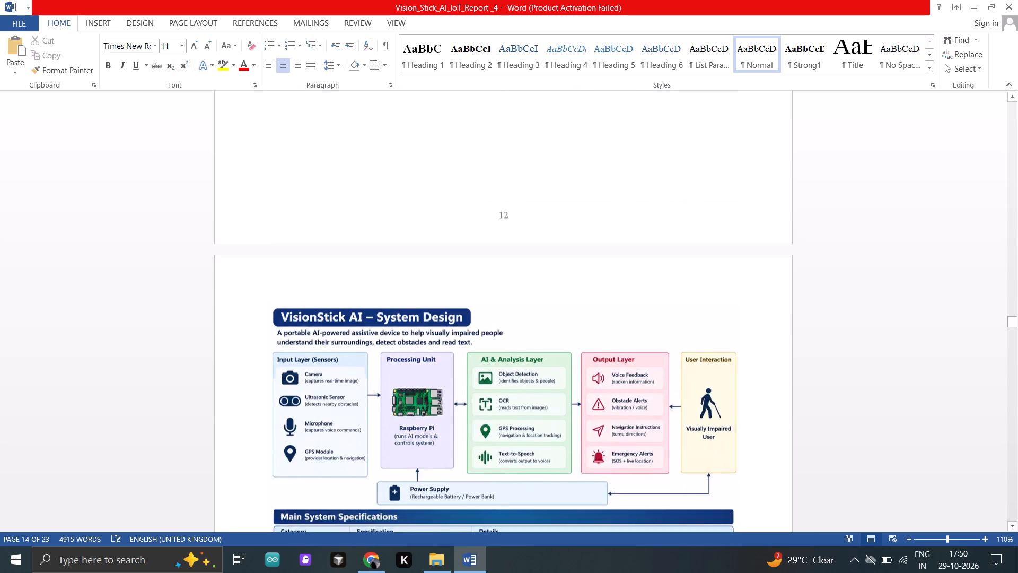
scroll(279, 348, "down", 3)
scroll(279, 348, "up", 4)
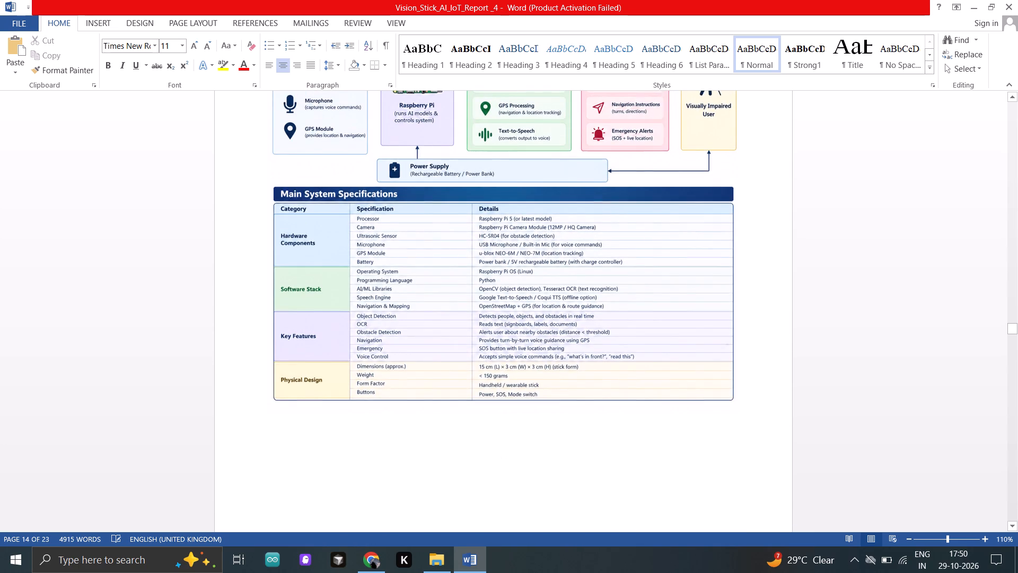
left_click(326, 387)
left_click_drag(741, 415, 762, 497)
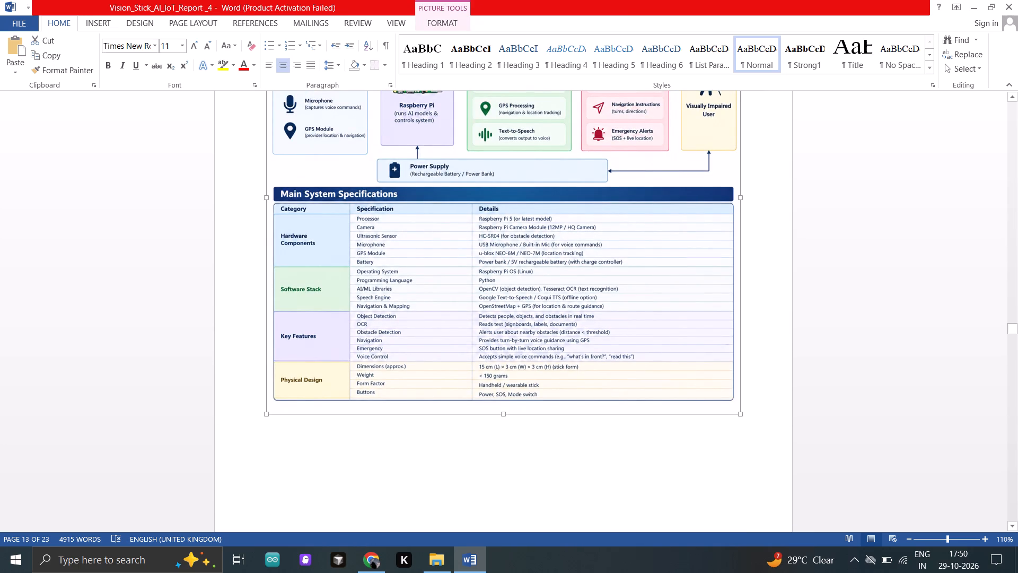
left_click_drag(762, 497, 733, 527)
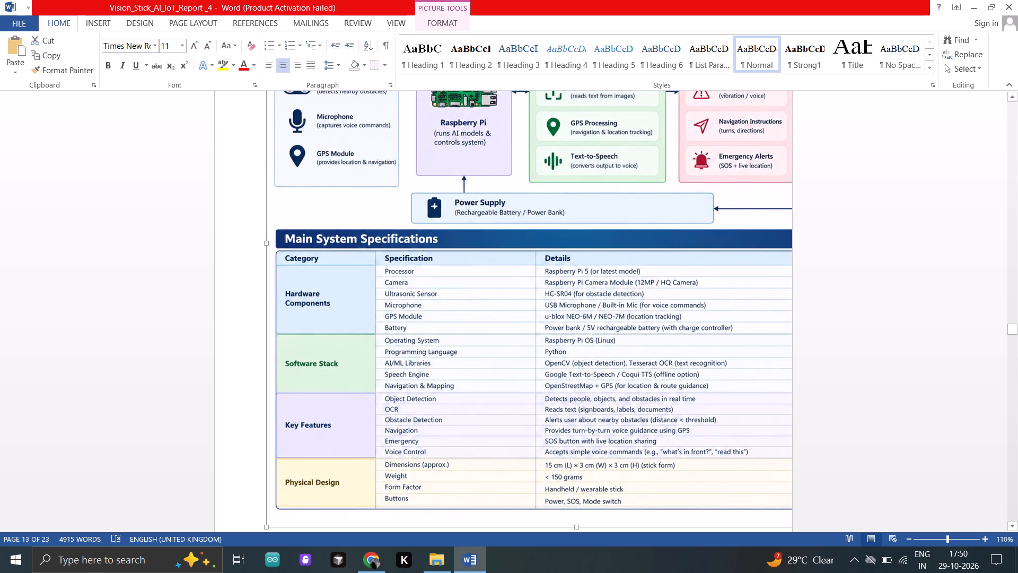
Enlarge the VisionStick AI system design picture further, to about 25.1 cm high and 27.5 cm wide.
scroll(563, 363, "down", 2)
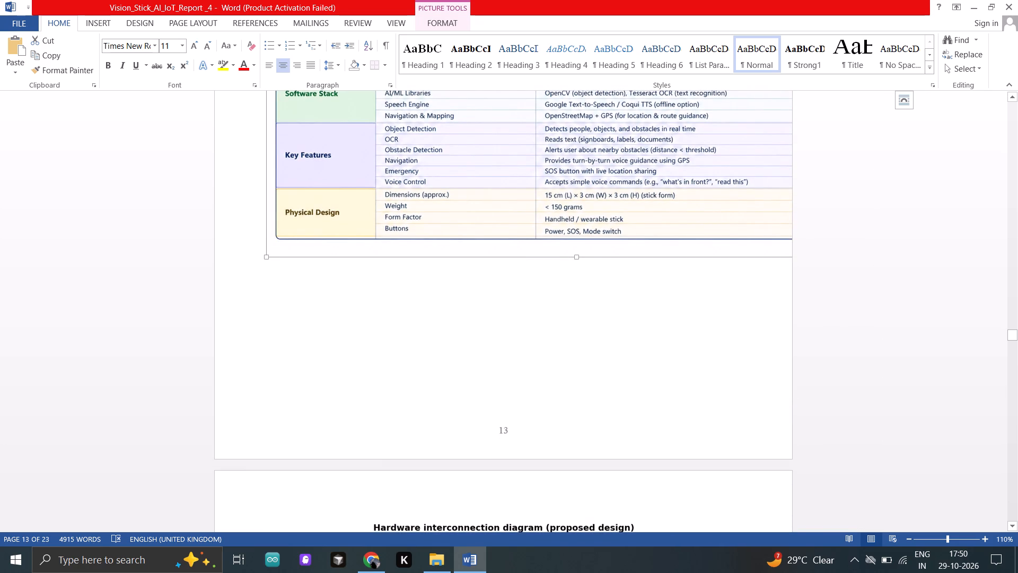
left_click_drag(785, 261, 726, 260)
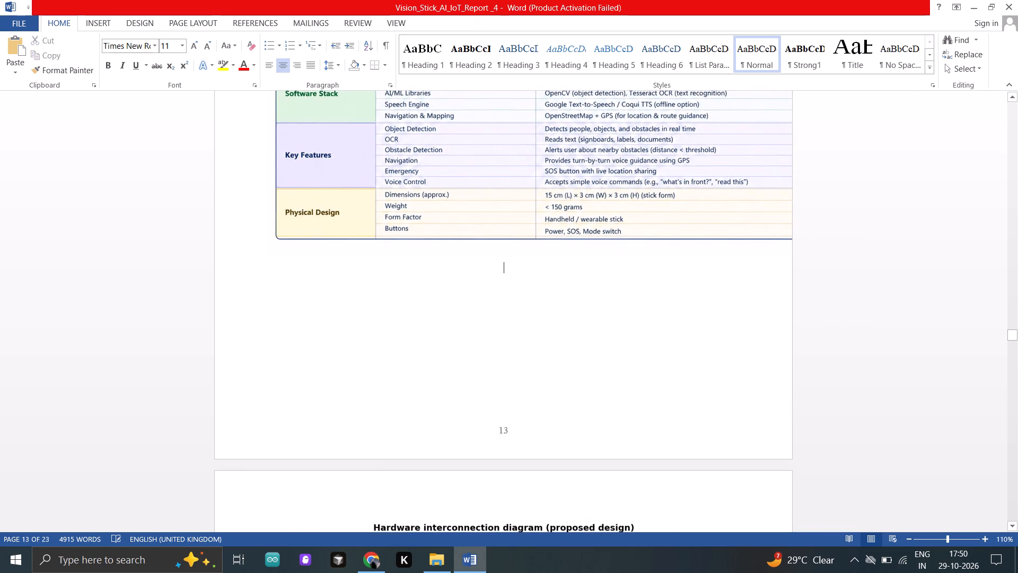
left_click_drag(740, 238, 703, 235)
left_click(703, 235)
left_click_drag(703, 235, 679, 238)
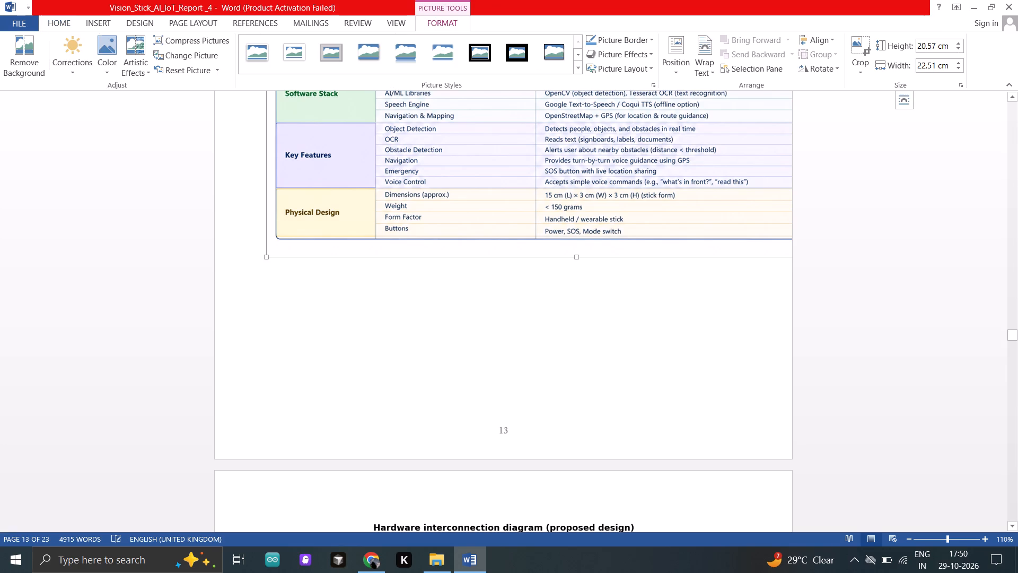
left_click_drag(679, 238, 675, 238)
left_click_drag(265, 258, 245, 346)
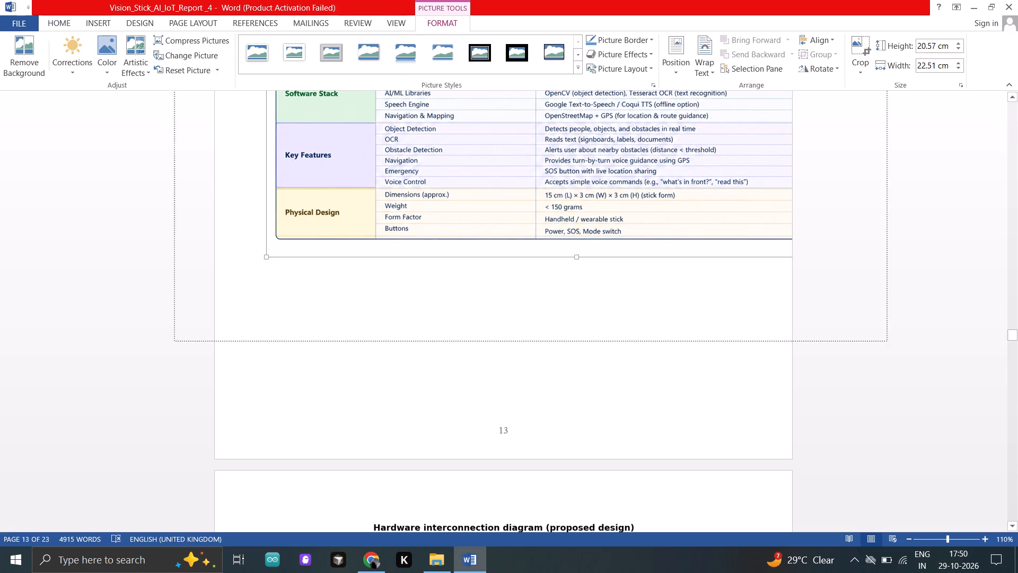
left_click_drag(245, 346, 222, 397)
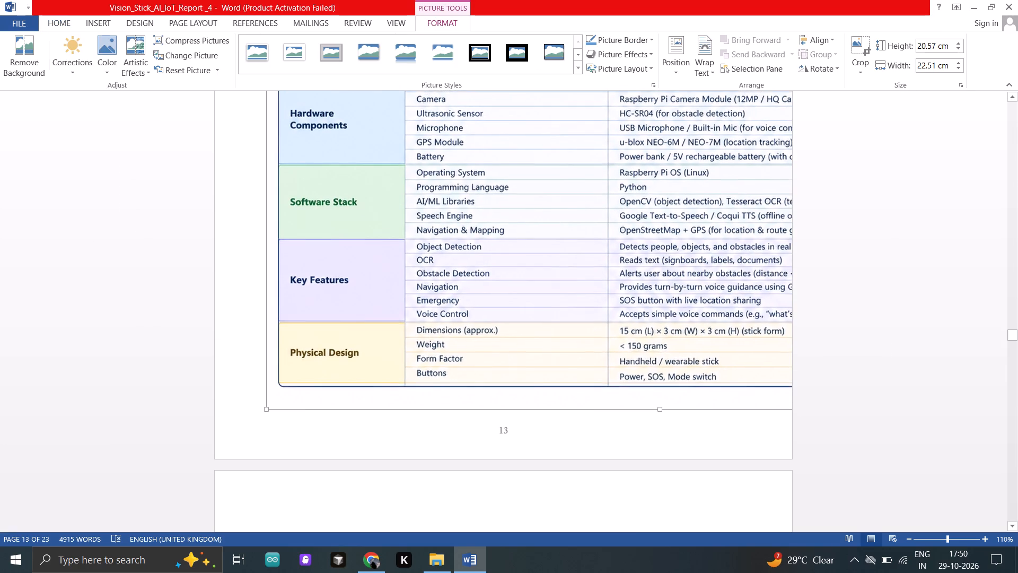
left_click_drag(222, 397, 232, 381)
Examine at reduced zoom how the enlarged system design picture fits its page beside the page with Fig. 3 and Fig. 4.
scroll(622, 290, "down", 2, "ctrl")
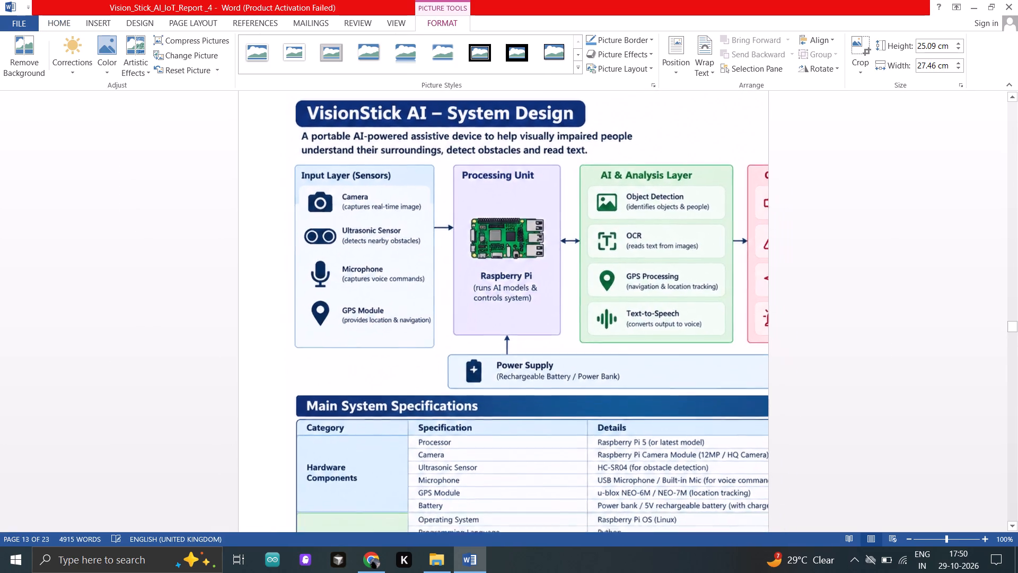
left_click(687, 299)
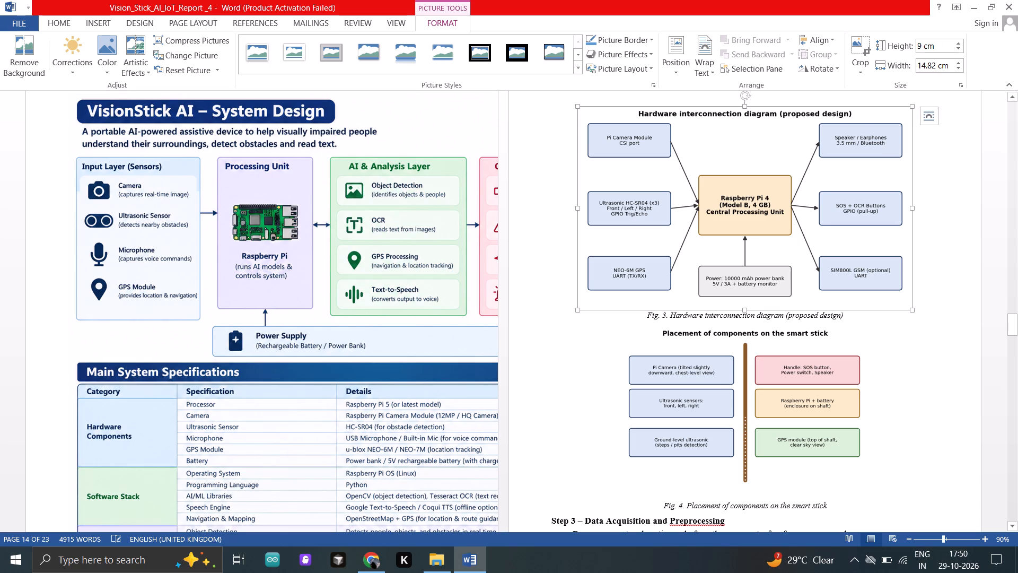
left_click(466, 334)
scroll(466, 334, "left", 2)
scroll(466, 334, "down", 2, "ctrl")
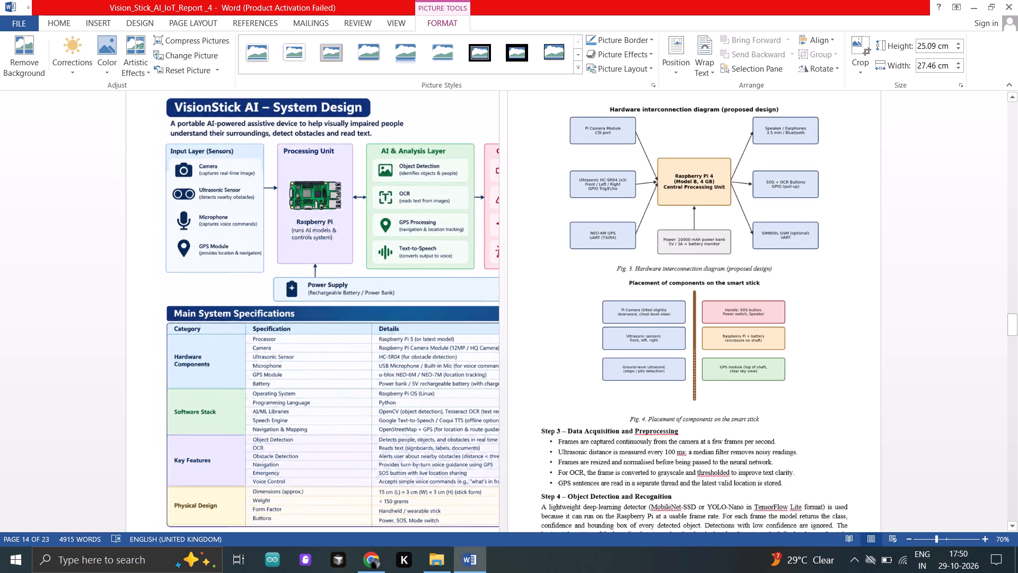
scroll(466, 334, "up", 1)
scroll(466, 334, "down", 1)
scroll(466, 334, "up", 3, "ctrl")
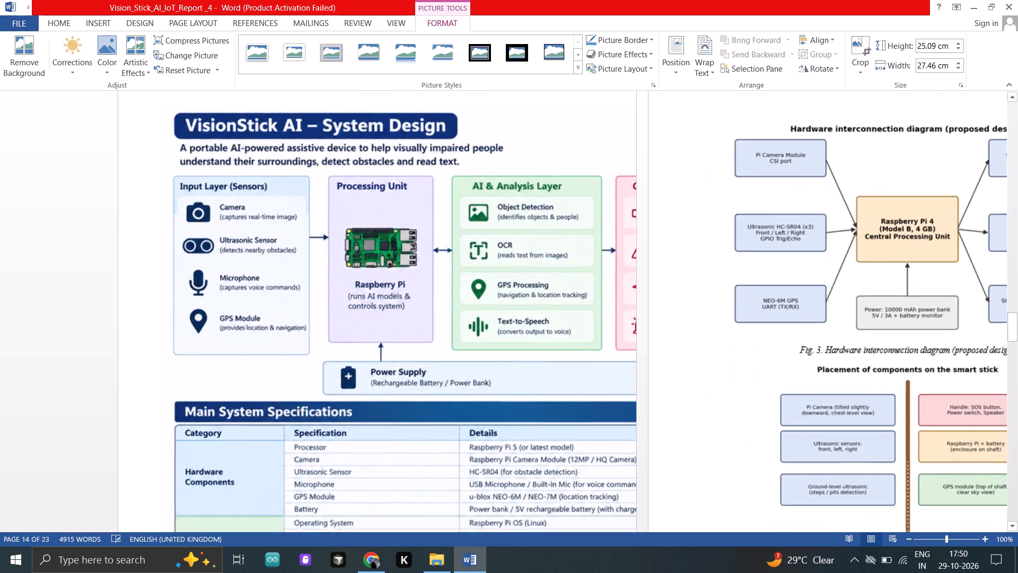
scroll(466, 334, "down", 1)
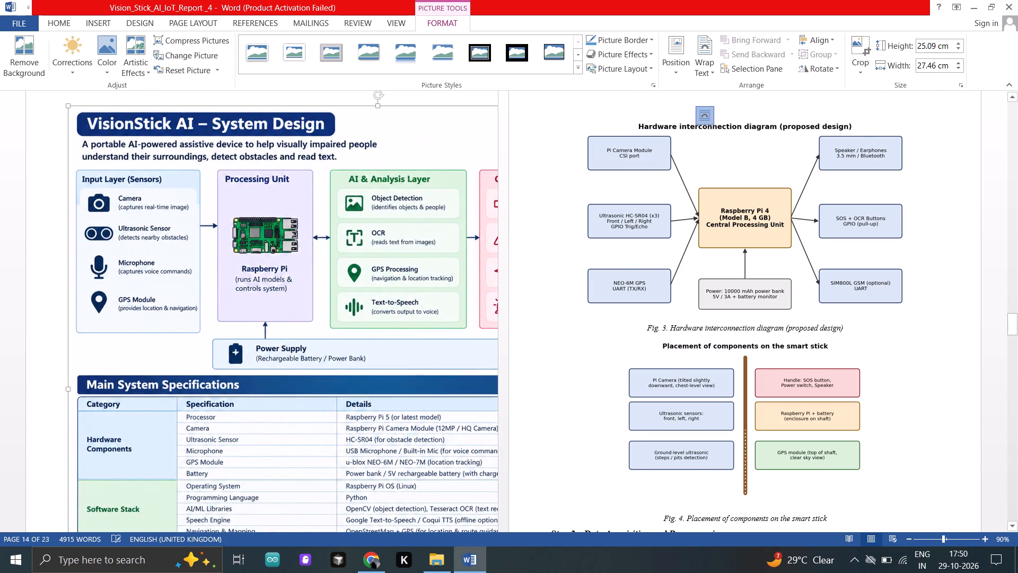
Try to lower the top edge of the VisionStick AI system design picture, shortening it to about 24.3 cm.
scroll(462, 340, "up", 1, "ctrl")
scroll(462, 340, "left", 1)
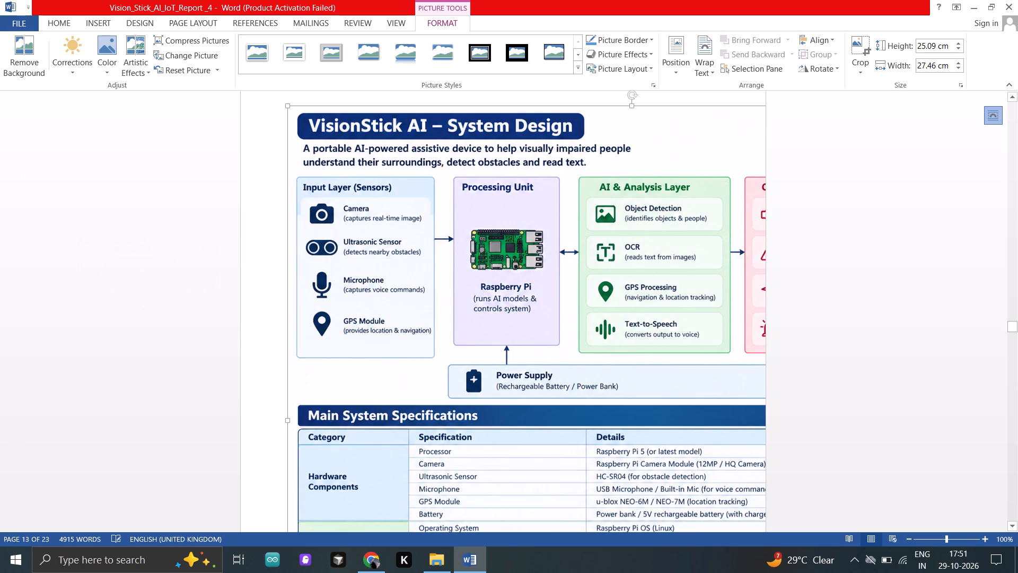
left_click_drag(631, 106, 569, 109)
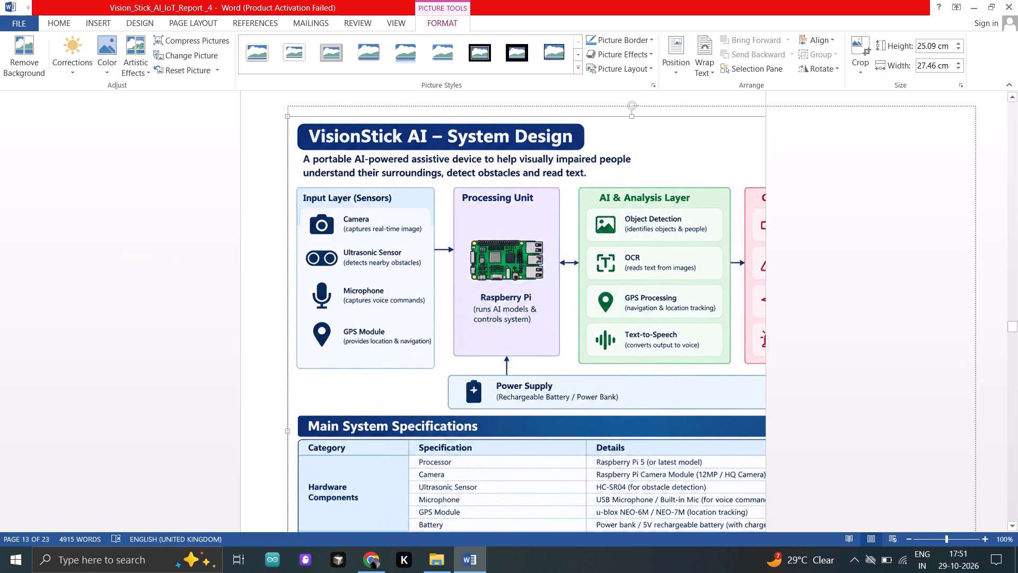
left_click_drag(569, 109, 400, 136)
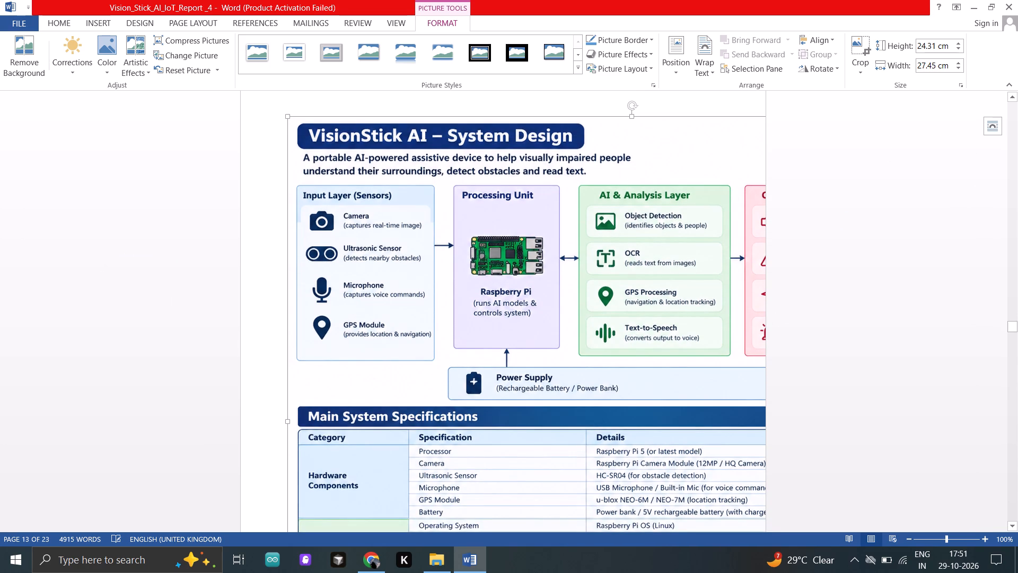
Undo the last three resizes of the VisionStick AI system design picture.
key("ctrl+z")
key("ctrl+z")
key("ctrl+z")
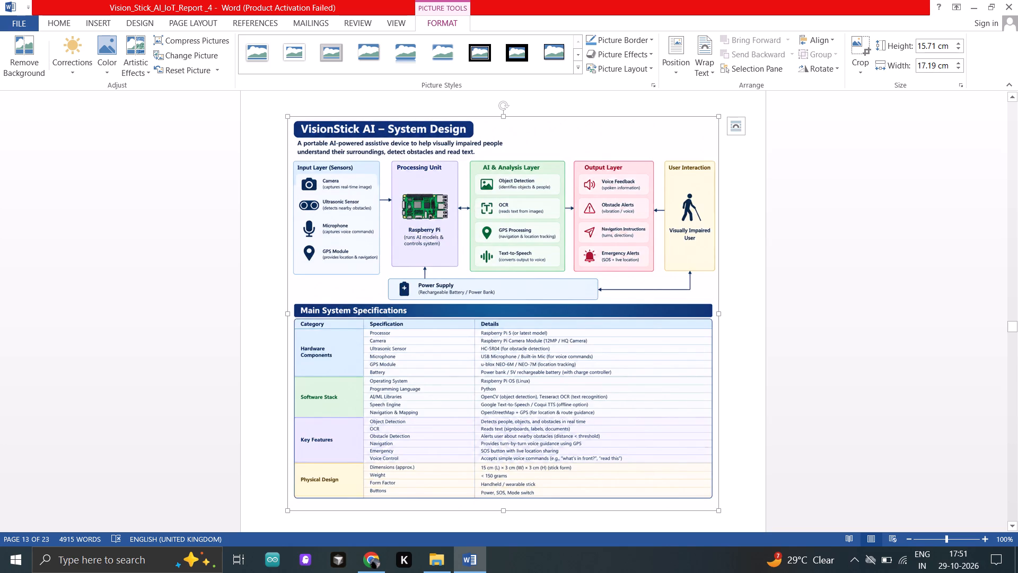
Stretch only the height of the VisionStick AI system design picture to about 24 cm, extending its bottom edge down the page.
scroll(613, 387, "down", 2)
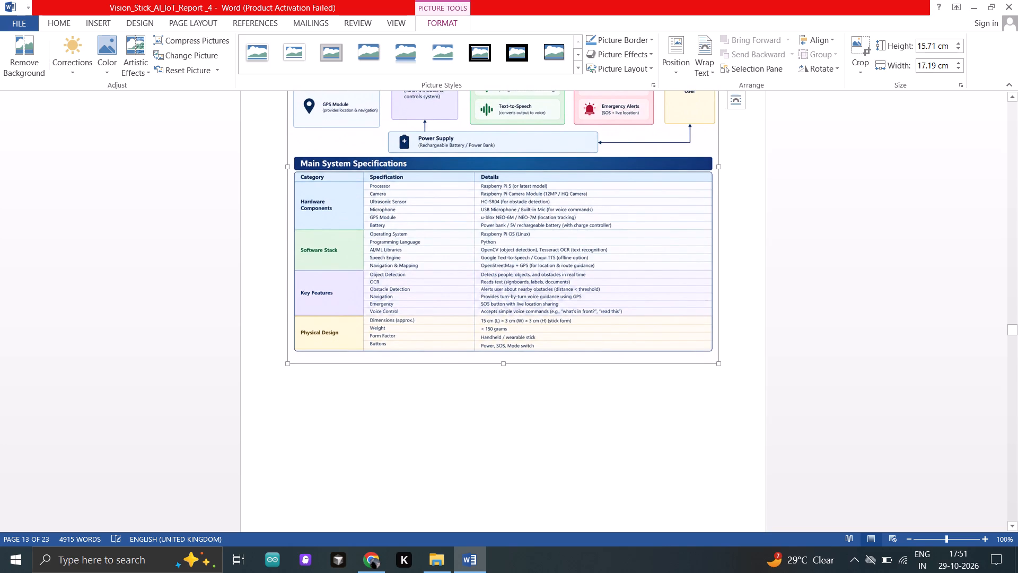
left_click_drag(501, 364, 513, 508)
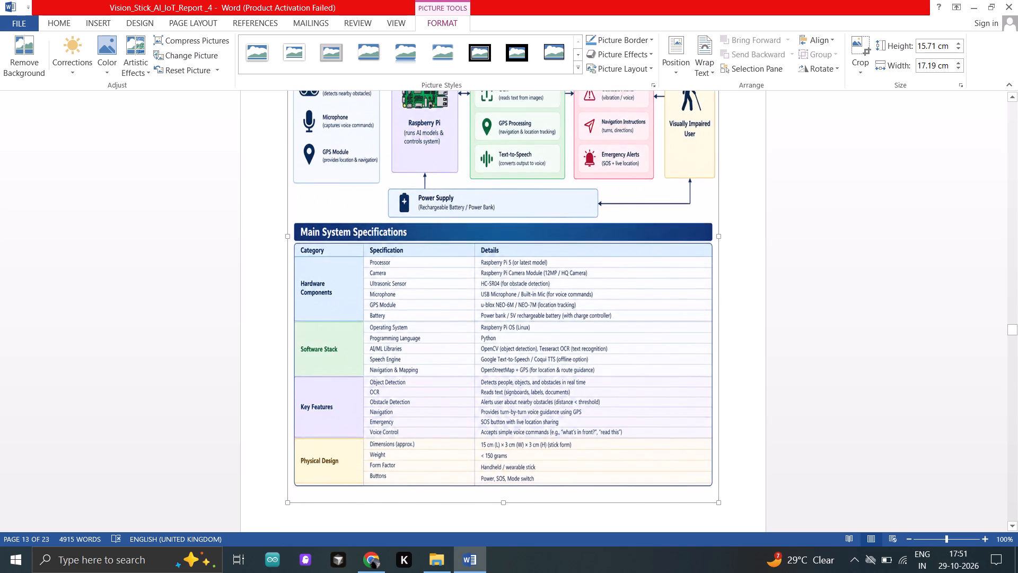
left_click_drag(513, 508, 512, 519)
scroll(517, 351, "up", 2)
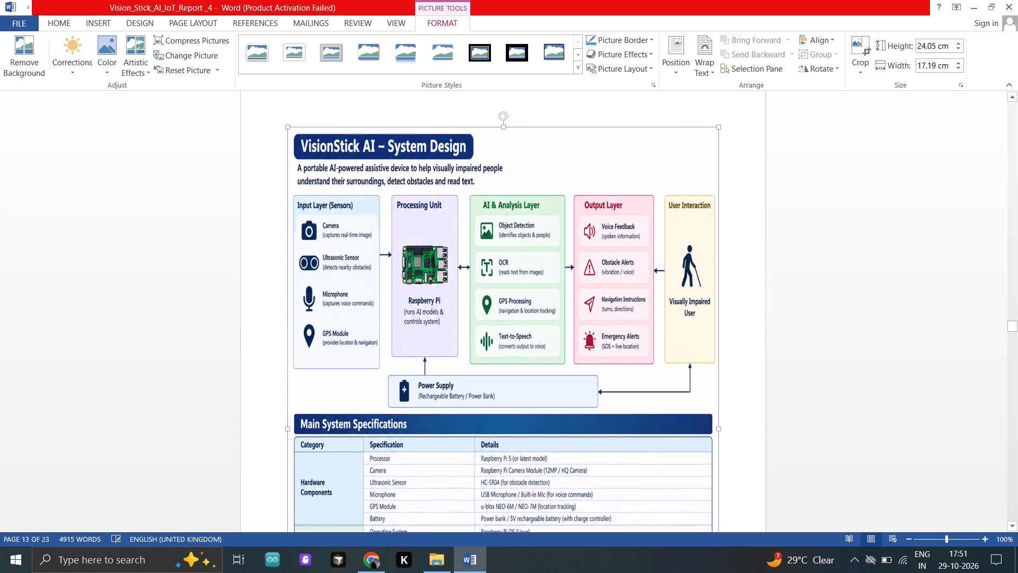
Examine how the stretched picture fits page 13 and how Fig. 3, Fig. 4 and the Step 3 and Step 4 text follow it.
scroll(517, 351, "down", 10)
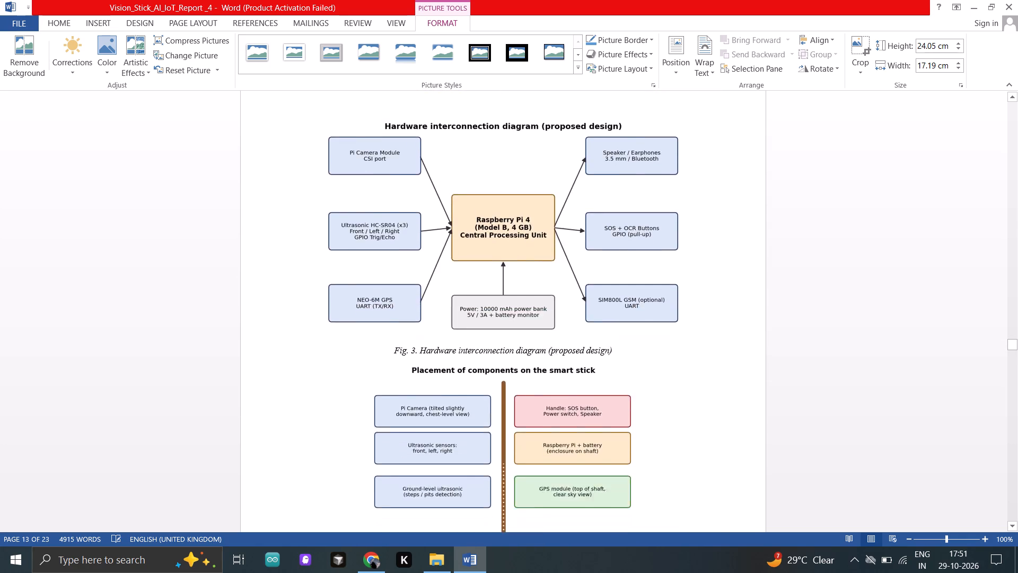
scroll(517, 351, "down", 1)
scroll(517, 351, "up", 4)
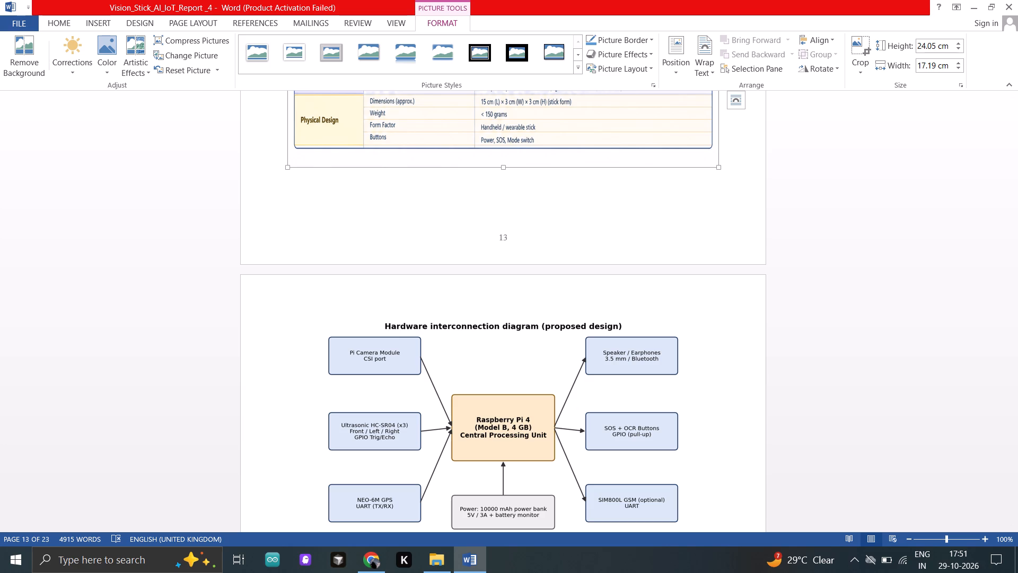
scroll(517, 351, "down", 4)
scroll(517, 351, "up", 9)
scroll(517, 351, "down", 2)
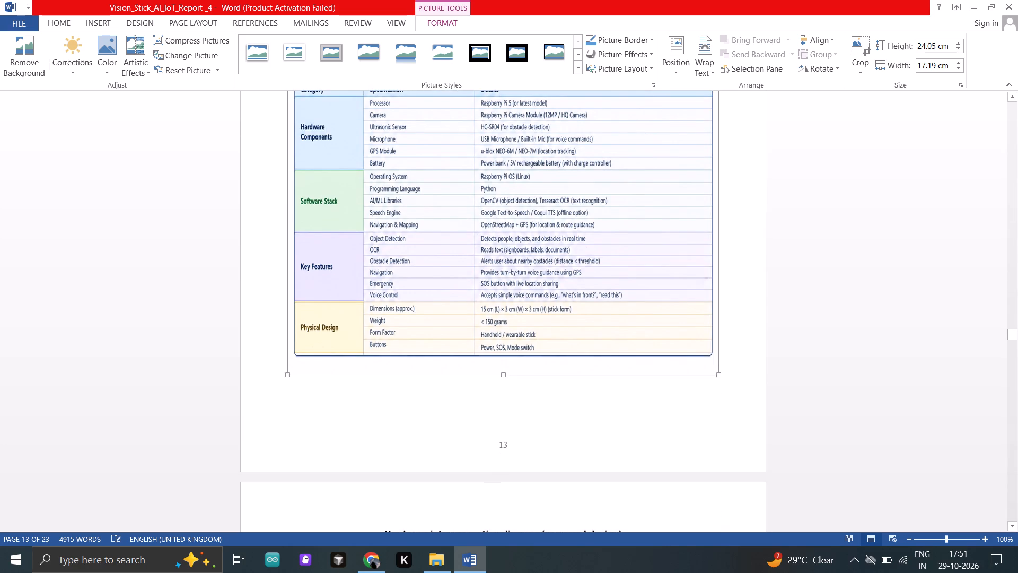
scroll(517, 351, "down", 6)
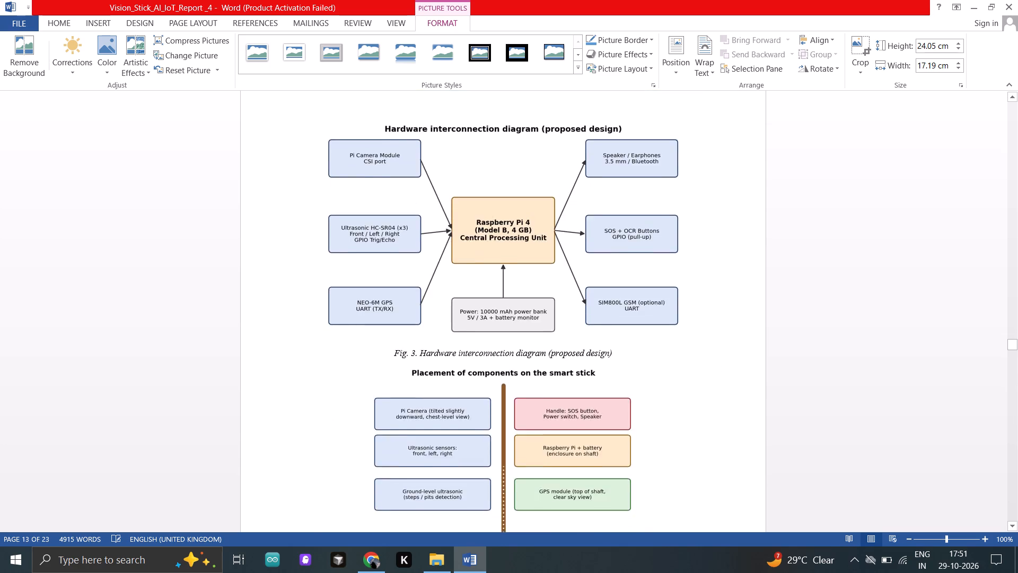
scroll(517, 351, "down", 4)
scroll(517, 351, "up", 4)
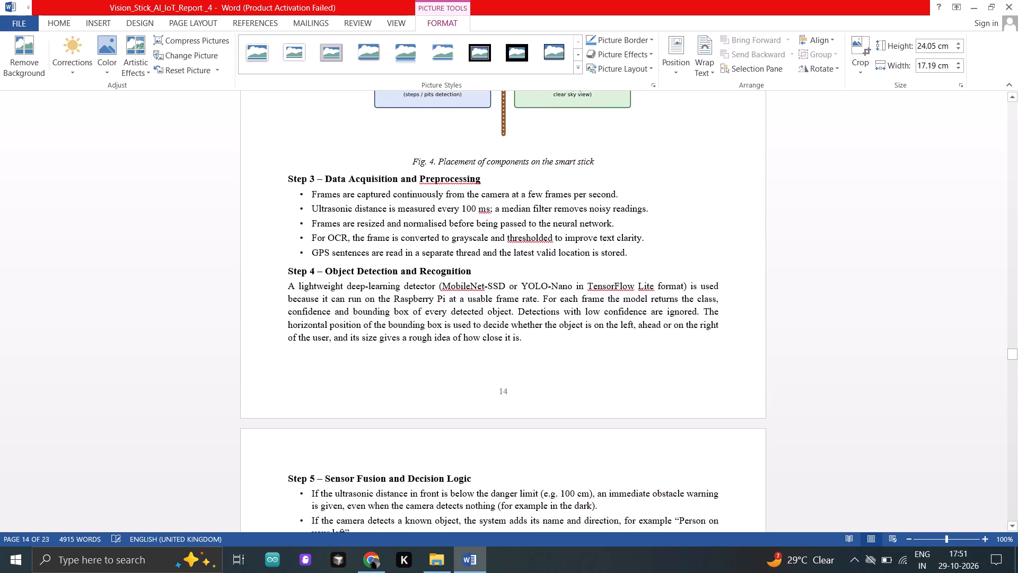
scroll(517, 351, "up", 4)
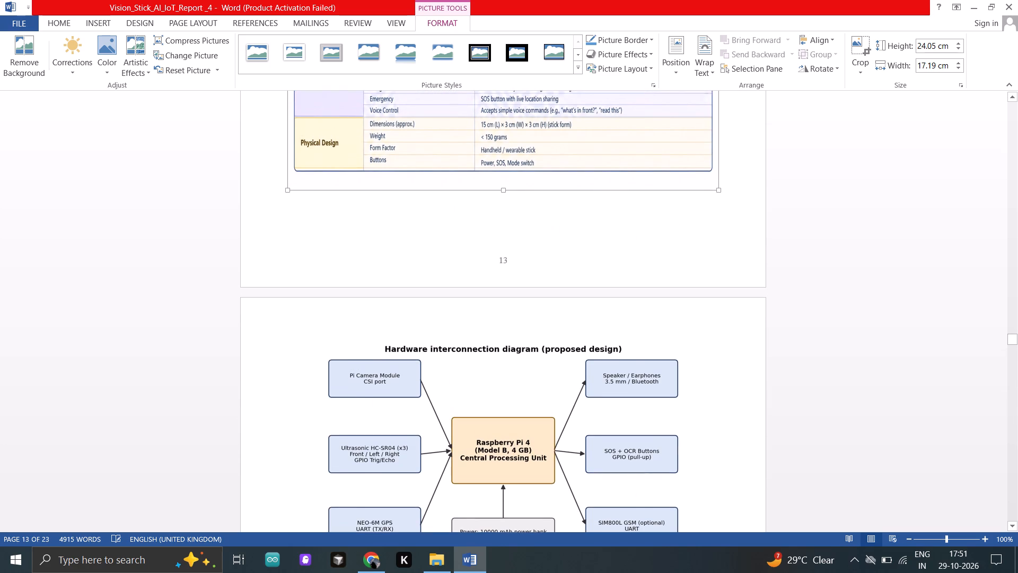
scroll(517, 351, "up", 1)
scroll(517, 351, "down", 7)
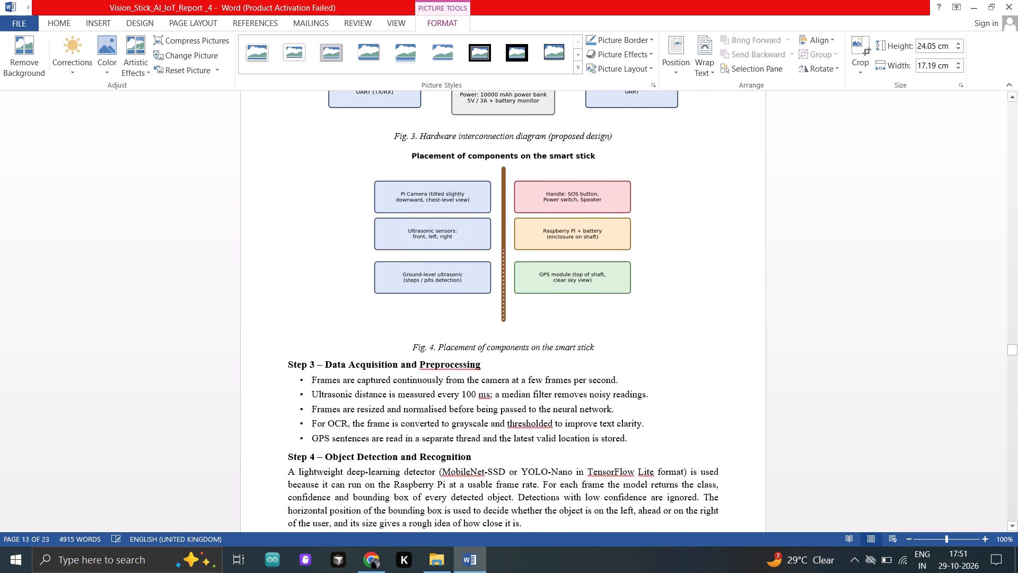
scroll(517, 351, "down", 1)
scroll(517, 351, "up", 6)
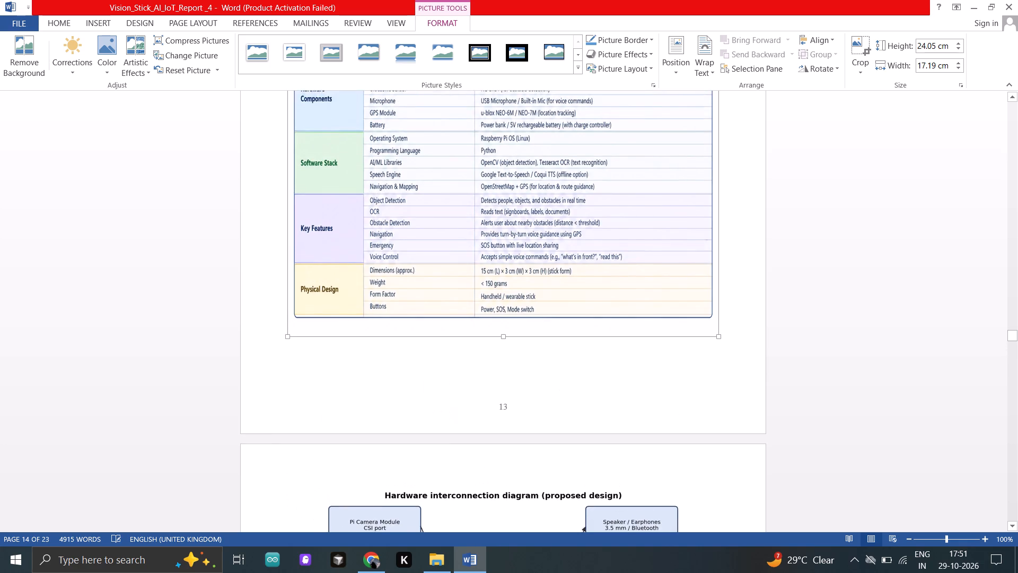
Review the pages before the picture, including the empty page 12, Table 2 and the start of the Methodology section.
scroll(517, 351, "up", 12)
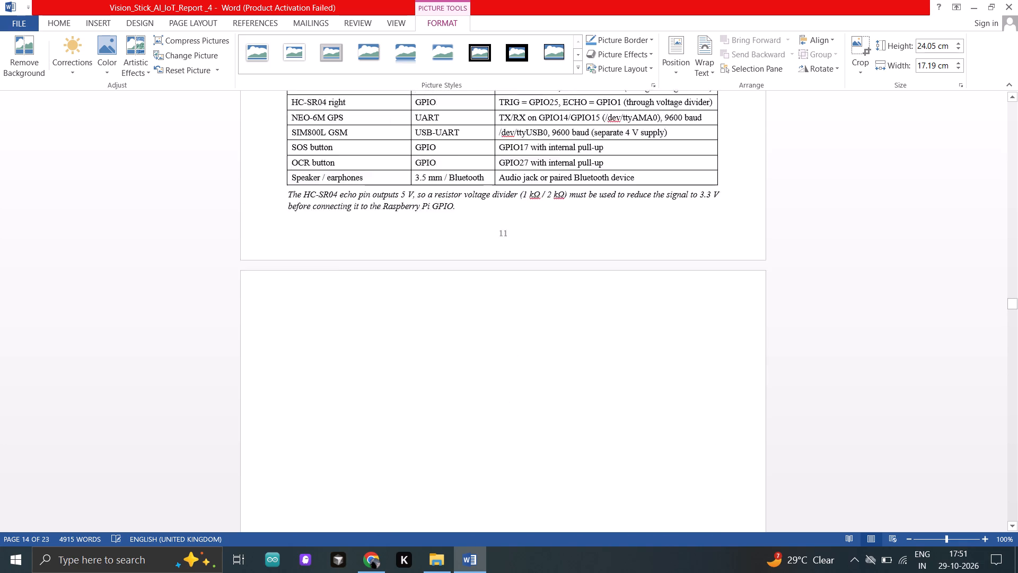
scroll(517, 351, "up", 2)
scroll(517, 351, "down", 8)
scroll(504, 248, "up", 4)
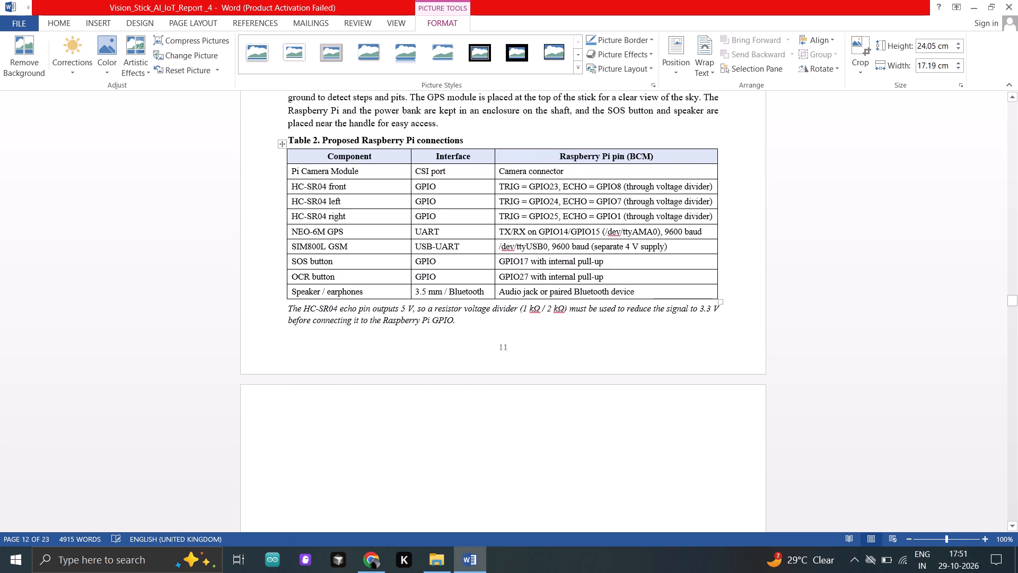
scroll(504, 248, "up", 6)
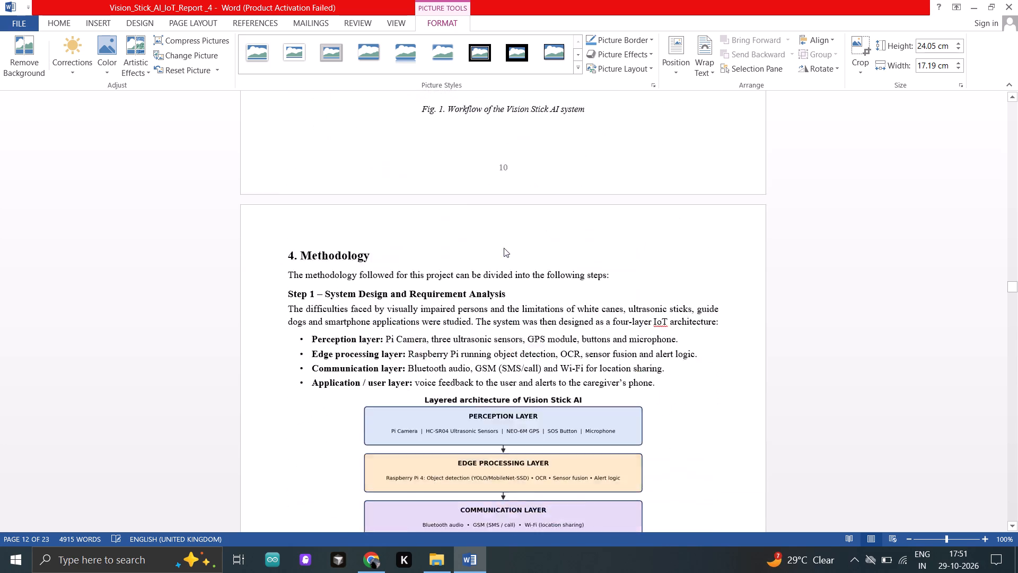
scroll(504, 248, "up", 2)
scroll(504, 248, "up", 1, "ctrl")
Undo the recent system design picture edits and the blank lines added above the Hardware interconnection diagram.
key("ctrl+z")
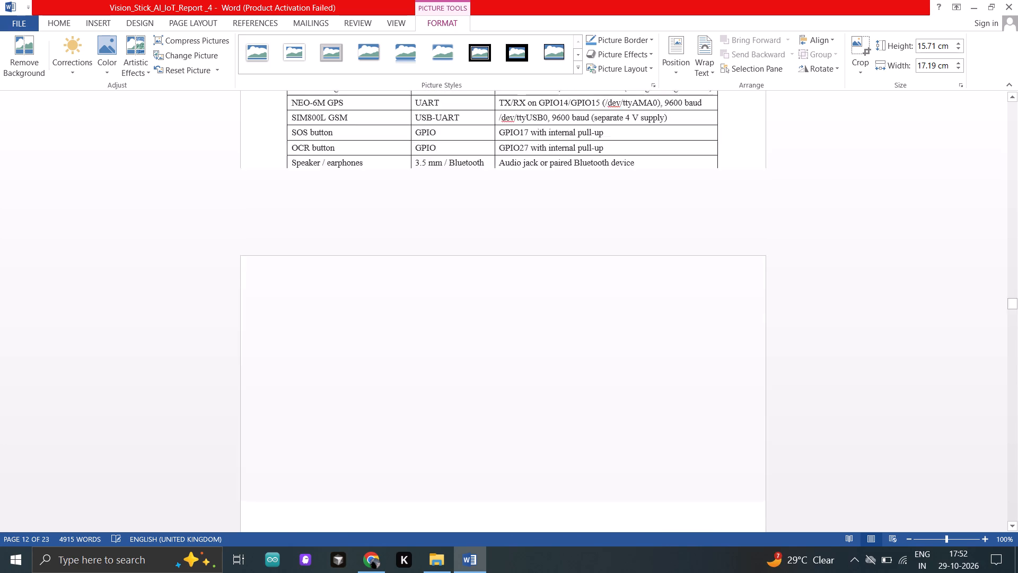
key("ctrl+z")
key("ctrl+z")
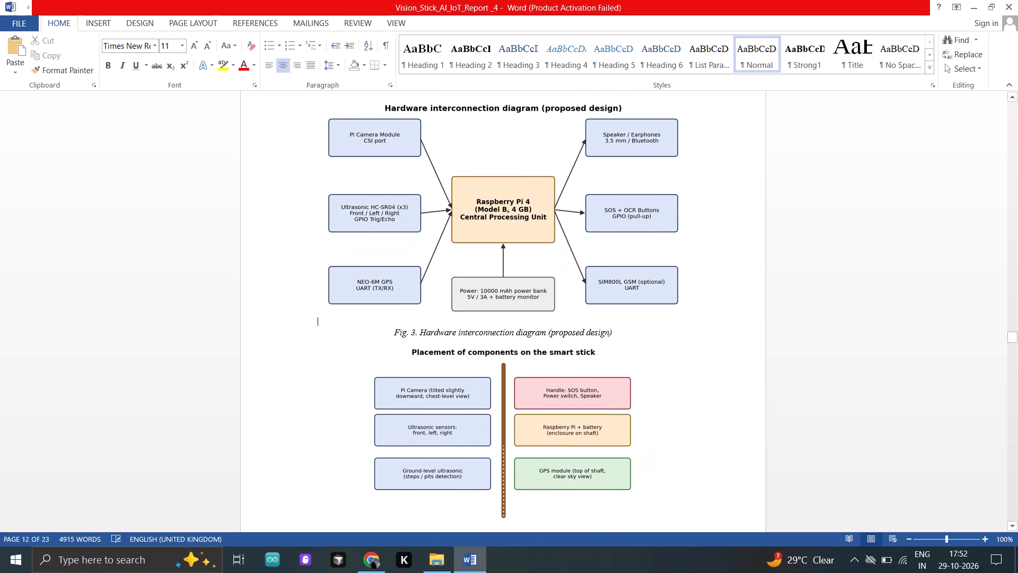
scroll(504, 248, "up", 10)
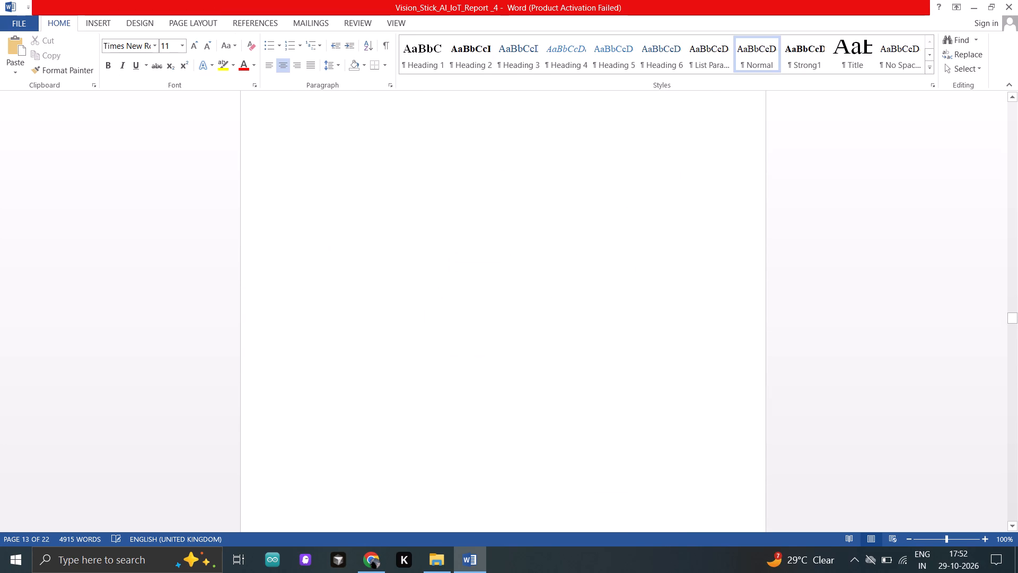
scroll(504, 248, "up", 8)
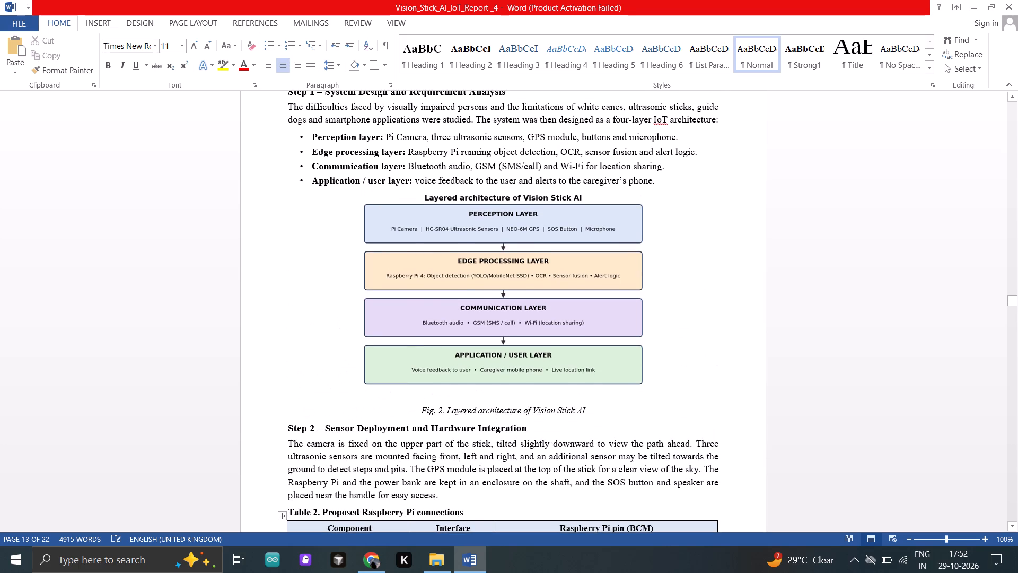
scroll(504, 248, "up", 2)
key("ctrl+z")
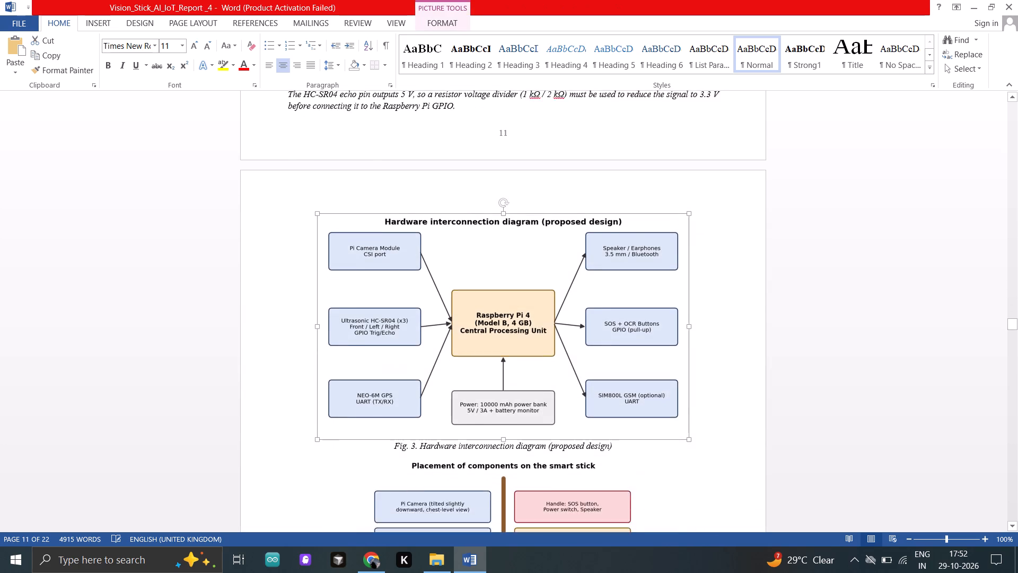
Insert a blank page within the word "upgraded" in the last bullet of the 2. Objective section.
scroll(504, 248, "up", 12)
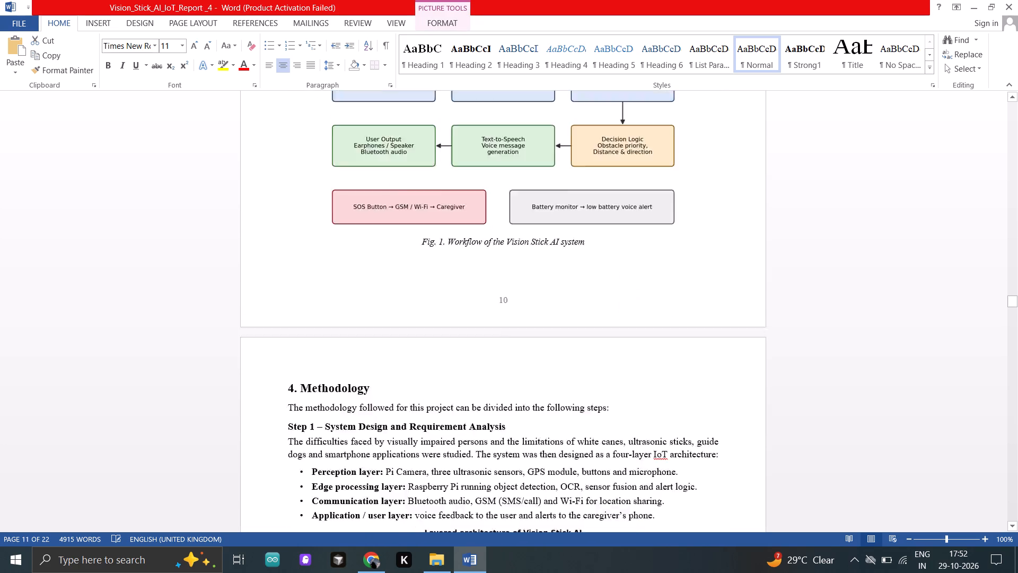
scroll(504, 248, "up", 16)
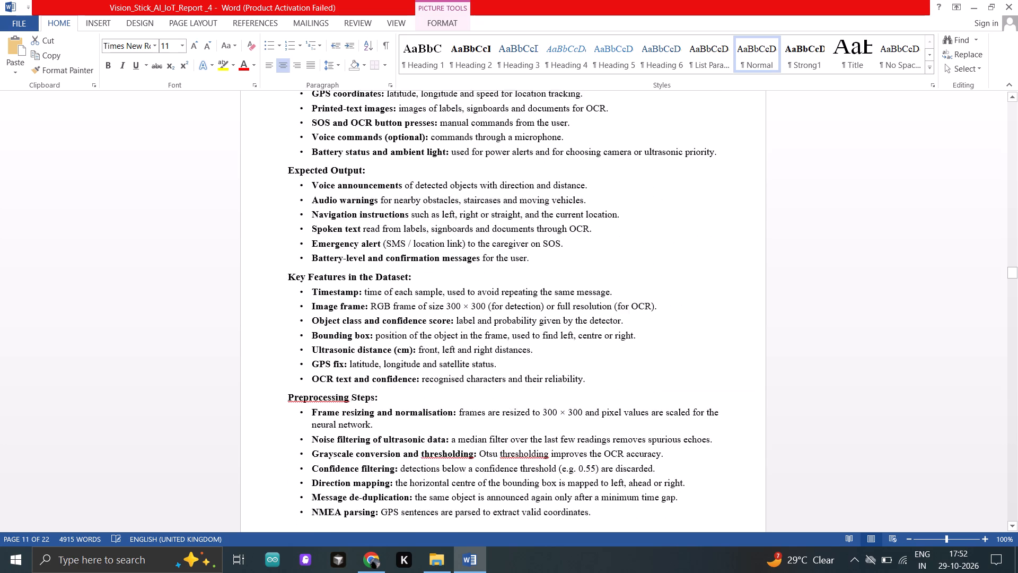
scroll(504, 248, "up", 11)
scroll(504, 248, "down", 14)
scroll(504, 248, "up", 5)
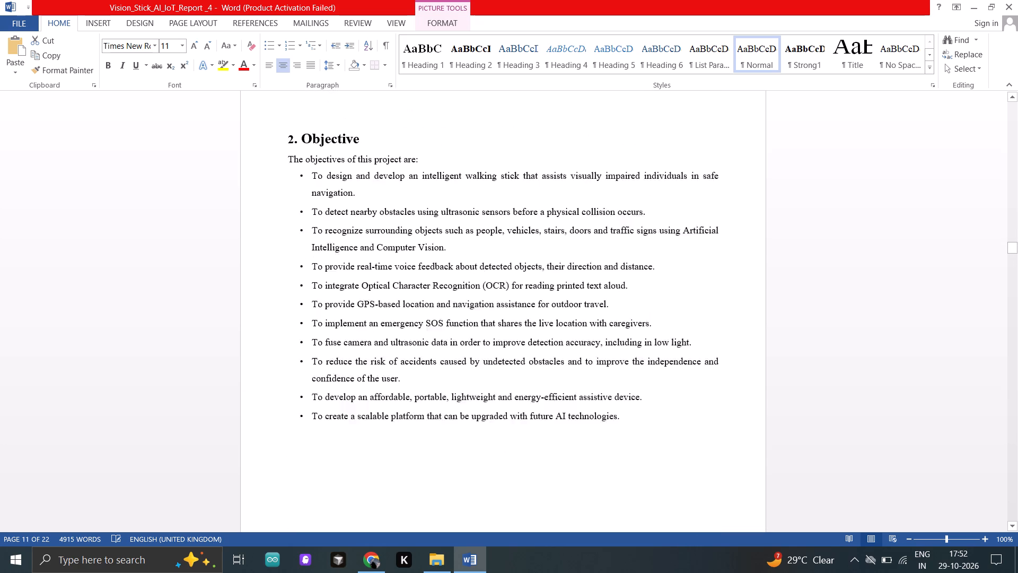
scroll(504, 248, "down", 2)
left_click(485, 331)
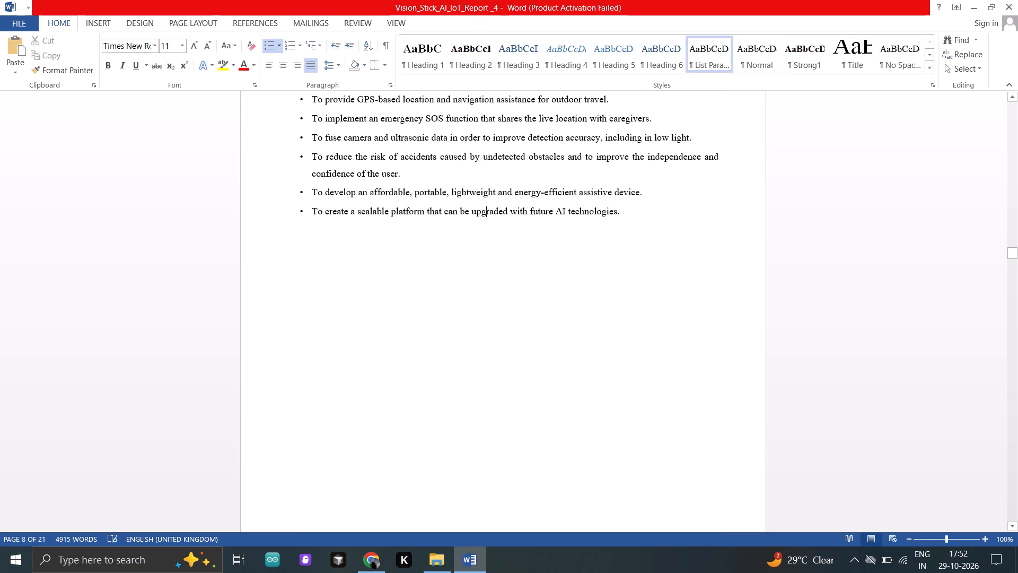
left_click(99, 25)
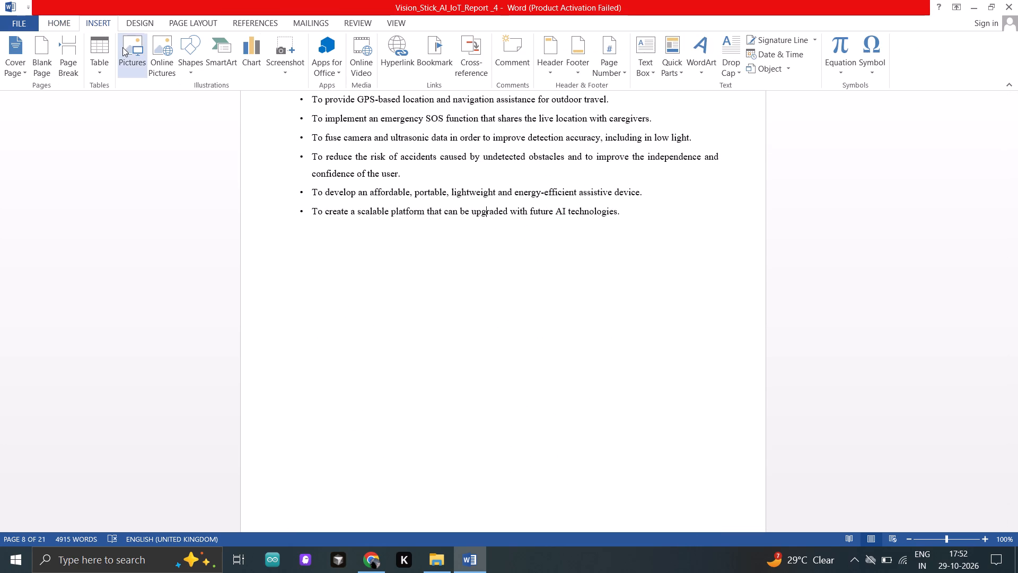
left_click(32, 59)
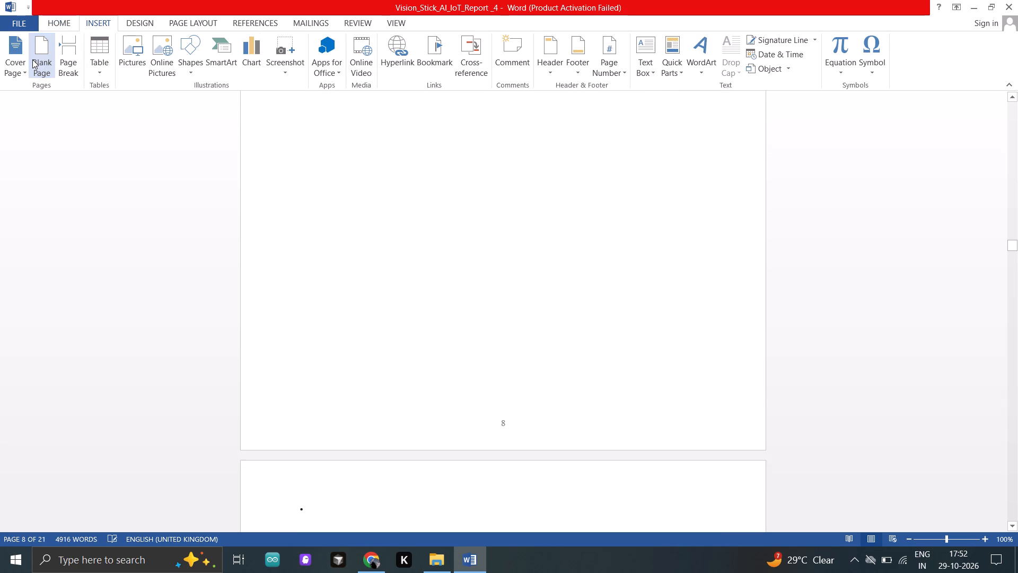
Move the split-off text "raded with future AI technologies." back to the end of the last 2. Objective bullet, after "upg".
scroll(340, 266, "up", 5)
scroll(340, 266, "down", 9)
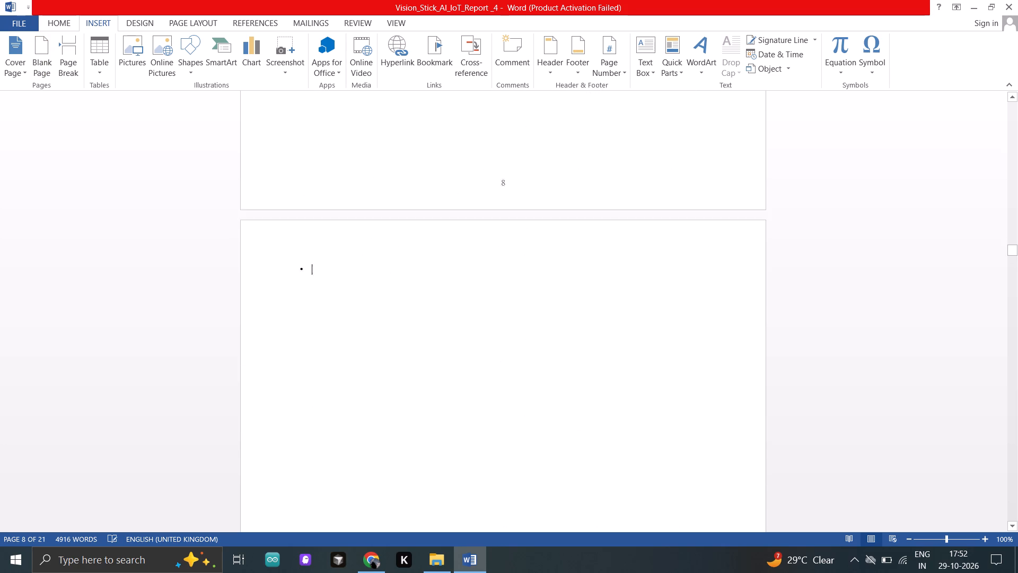
scroll(340, 266, "down", 5)
scroll(340, 266, "up", 6)
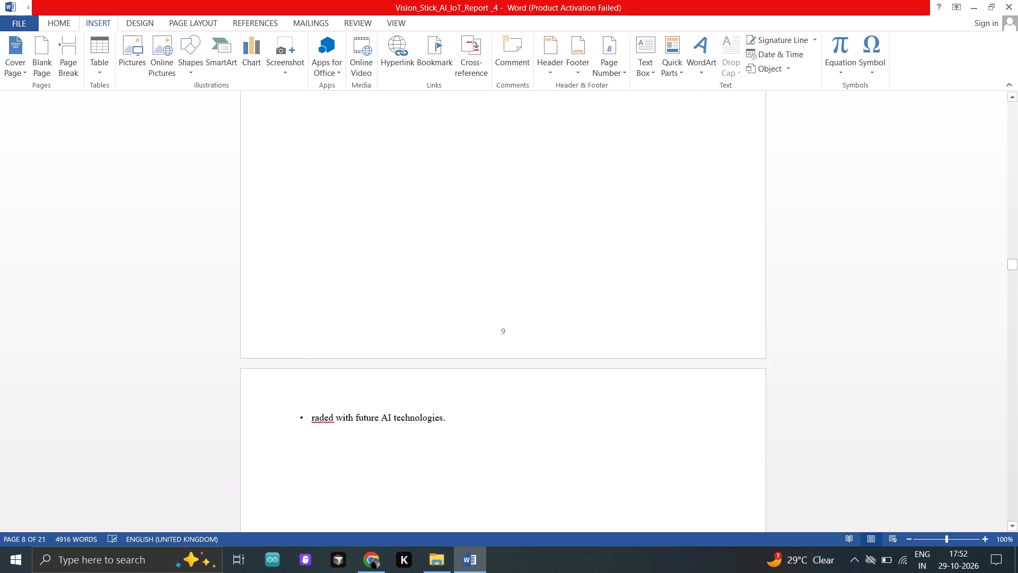
scroll(340, 266, "up", 2)
scroll(340, 266, "down", 5)
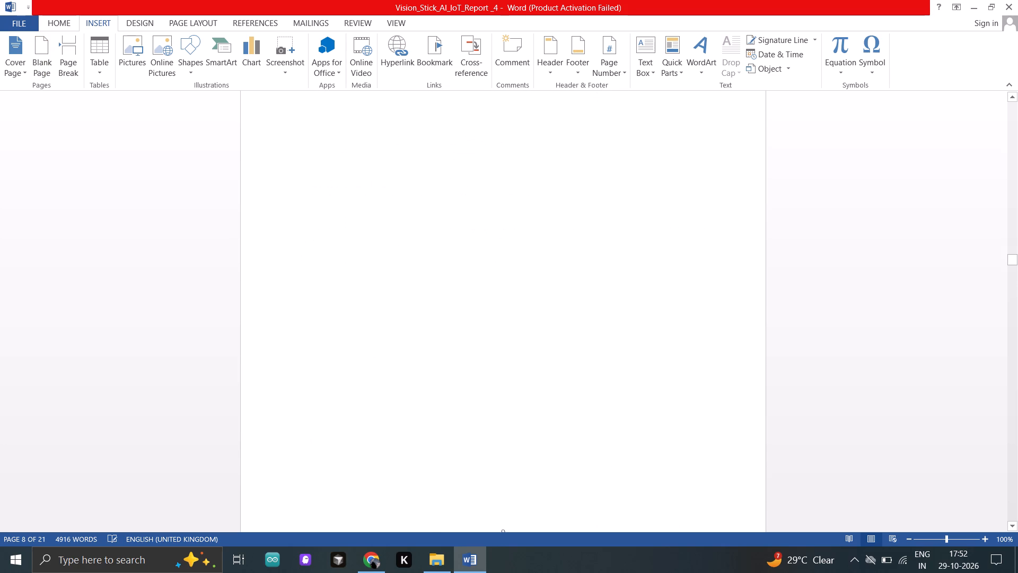
scroll(340, 266, "down", 6)
scroll(340, 266, "up", 1)
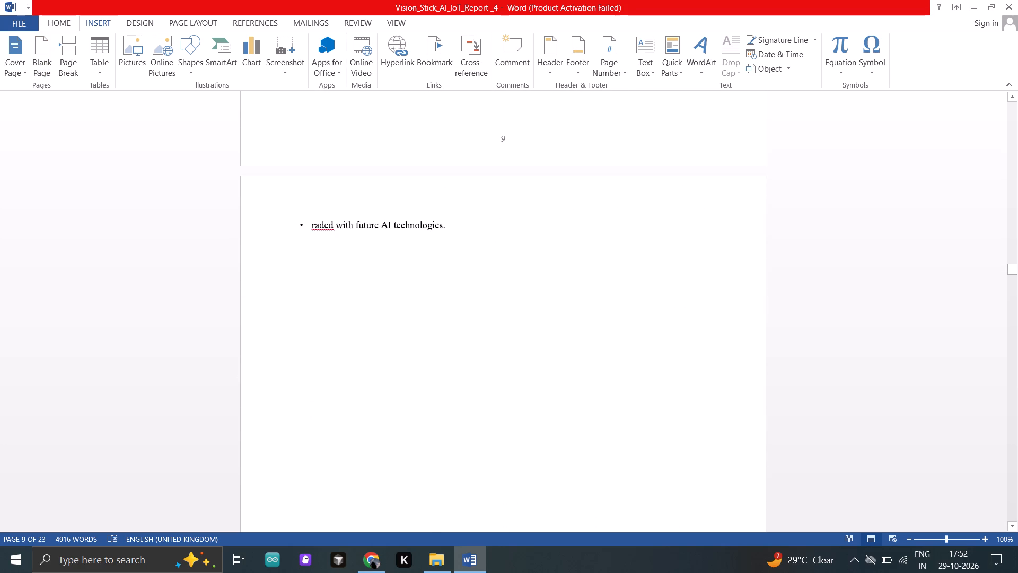
left_click_drag(300, 226, 446, 219)
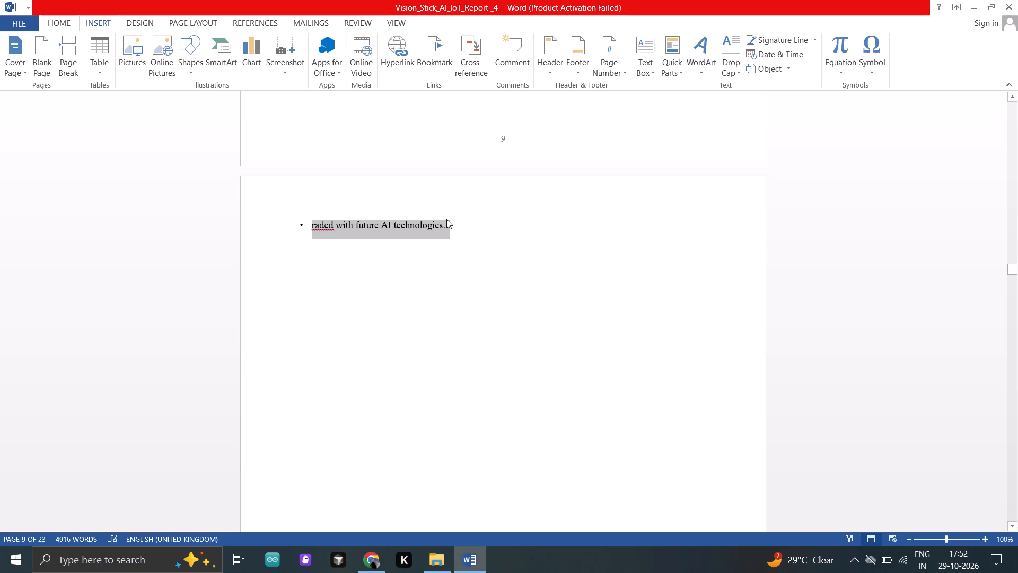
key("ctrl+c")
scroll(446, 219, "up", 1)
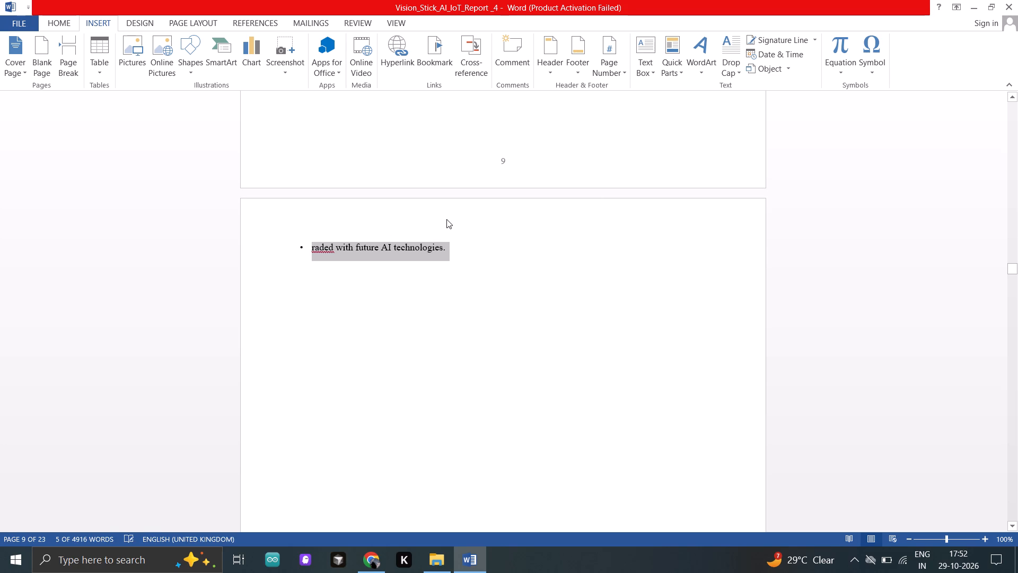
key("BackSpace")
scroll(446, 219, "up", 8)
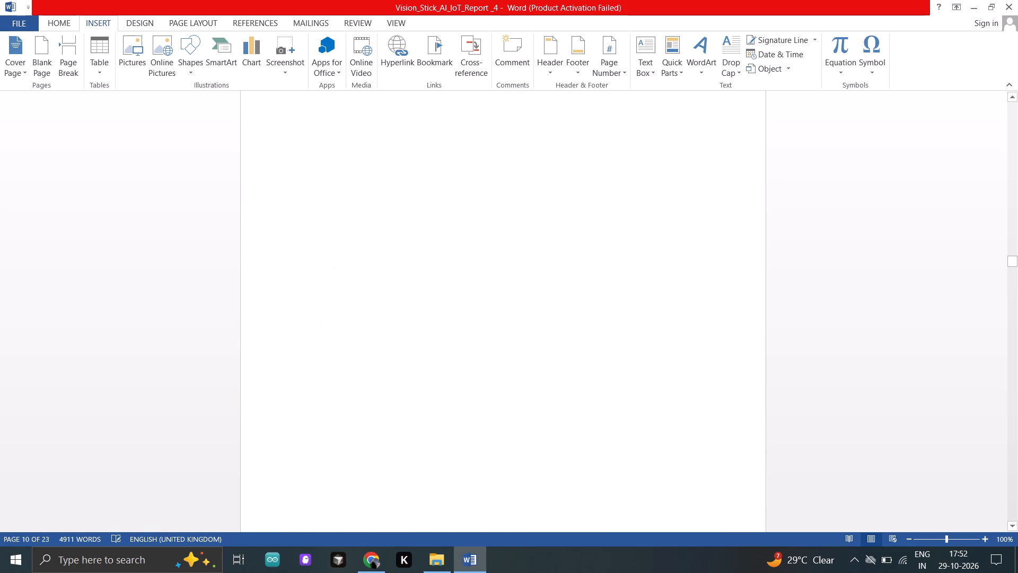
scroll(446, 219, "up", 8)
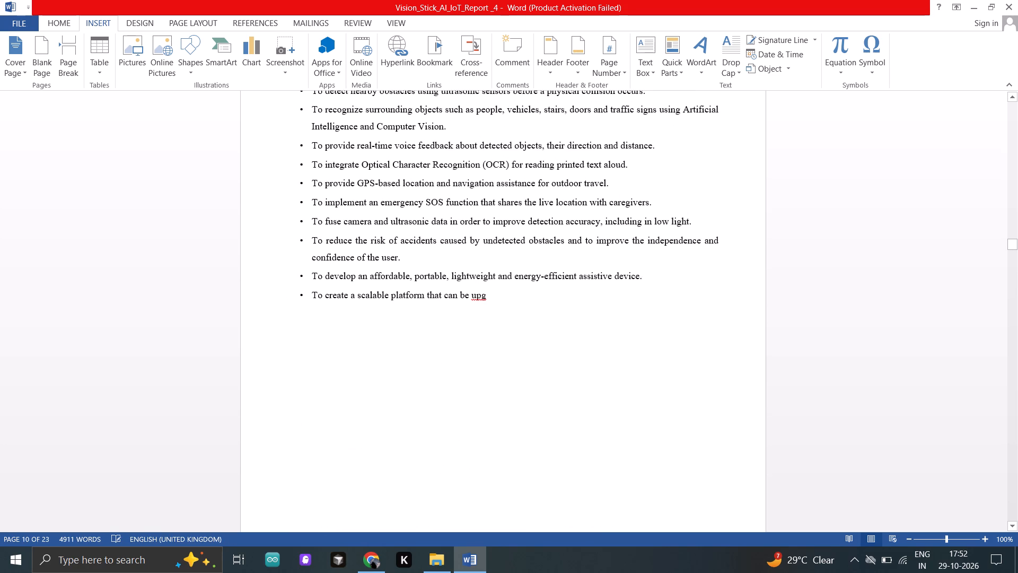
left_click(488, 293)
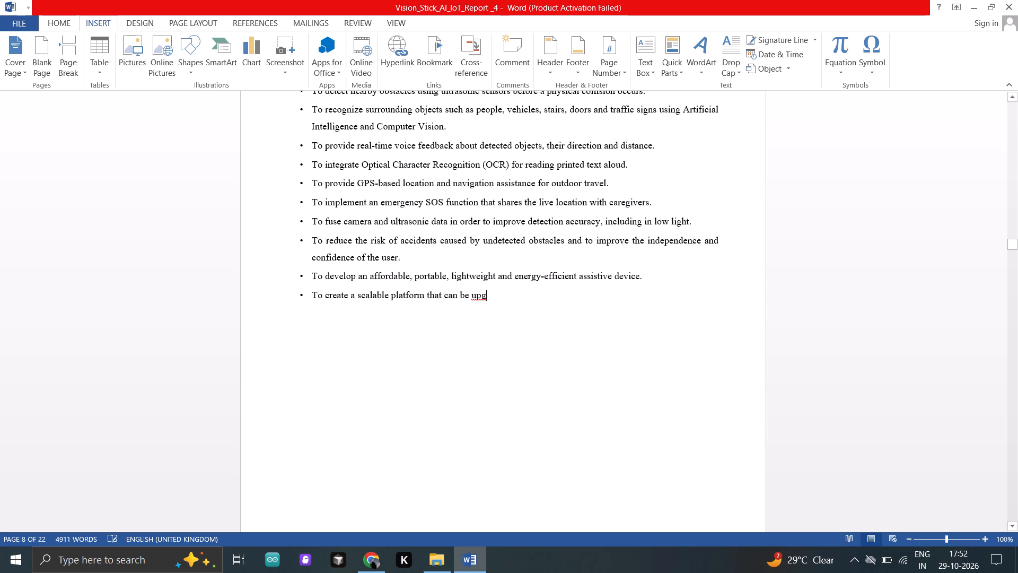
key("ctrl+v")
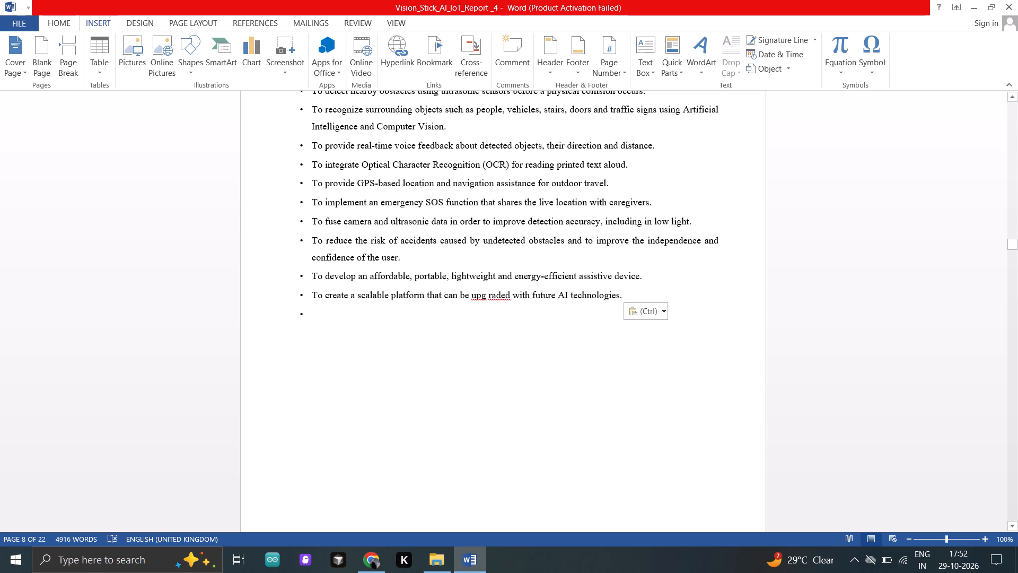
Remove the stray space in the last bullet so the word reads "upgraded".
left_click(486, 297)
key("BackSpace")
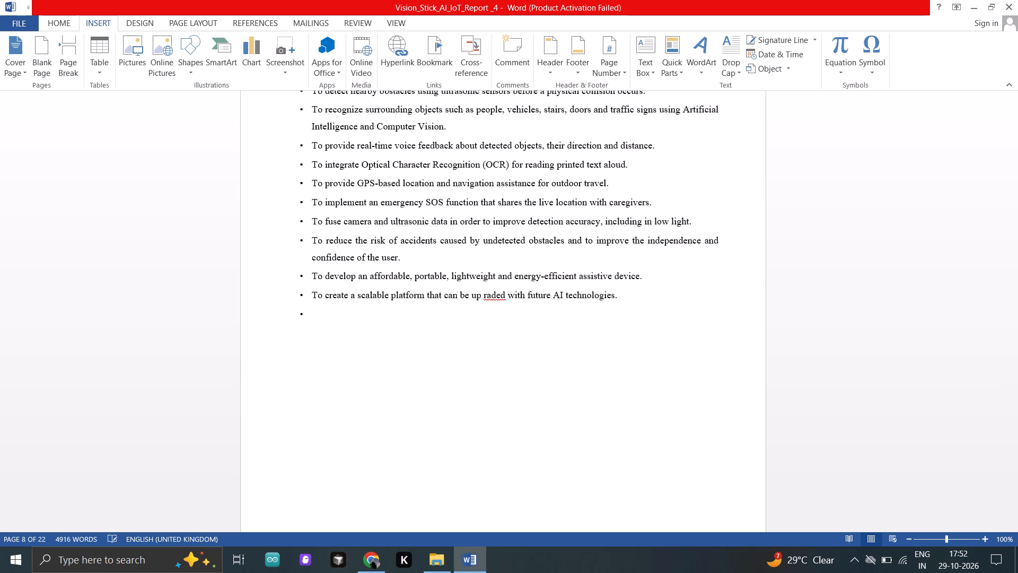
key("ctrl+z")
key("Right")
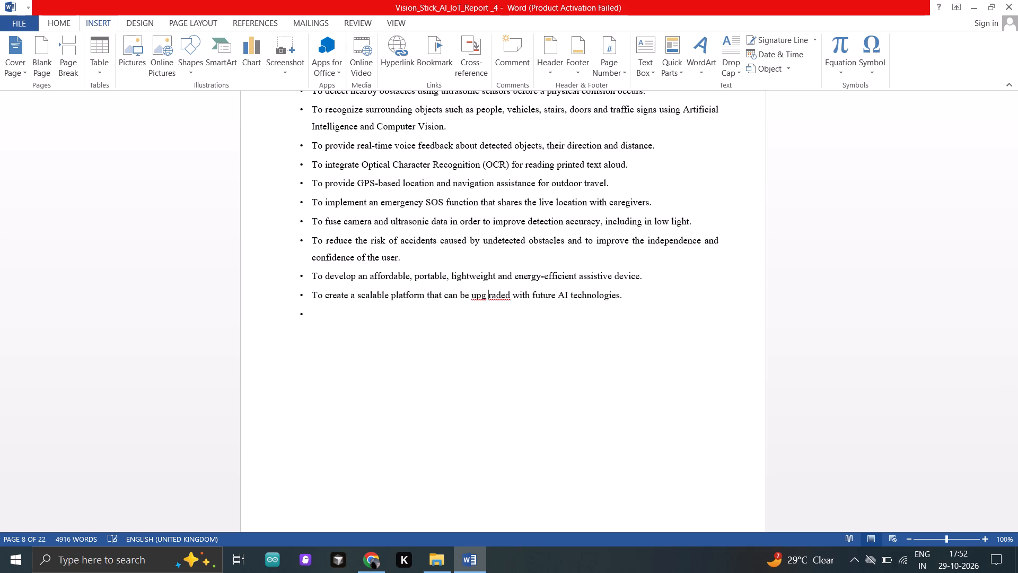
key("BackSpace")
Delete the empty bullet below the last objective.
left_click(531, 334)
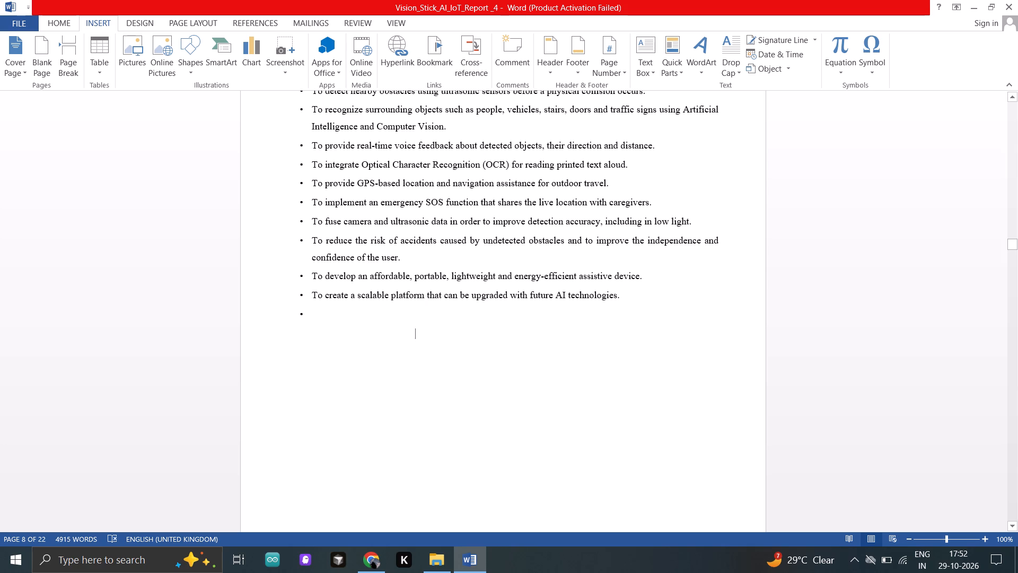
left_click_drag(325, 350, 314, 349)
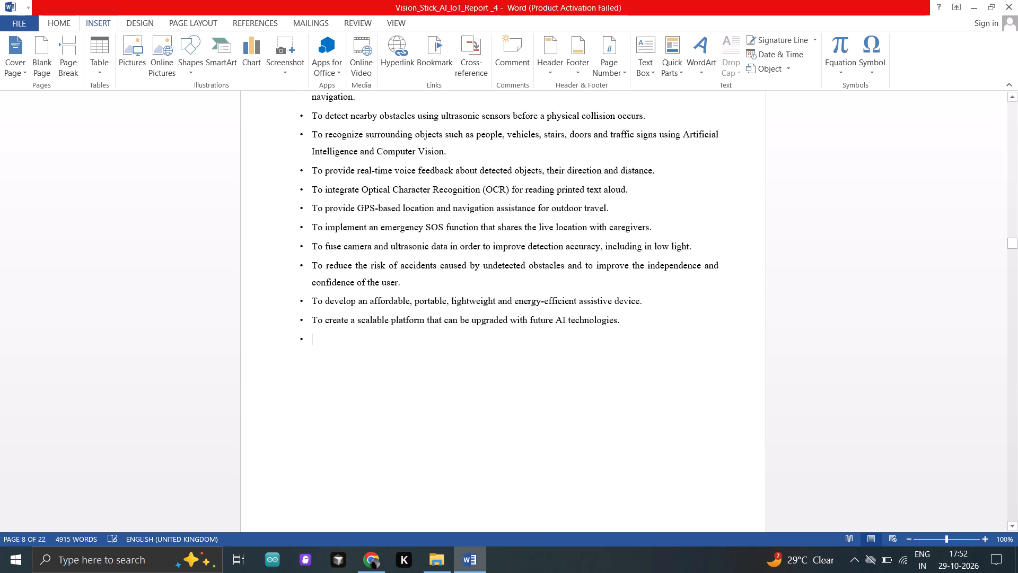
left_click_drag(314, 349, 299, 342)
left_click_drag(299, 342, 308, 342)
key("BackSpace")
key("BackSpace")
Set the 2. Objective body text, from the line "The objectives of this project are:" through the last bullet, to font size 14.
scroll(308, 342, "up", 2)
left_click_drag(287, 309, 388, 423)
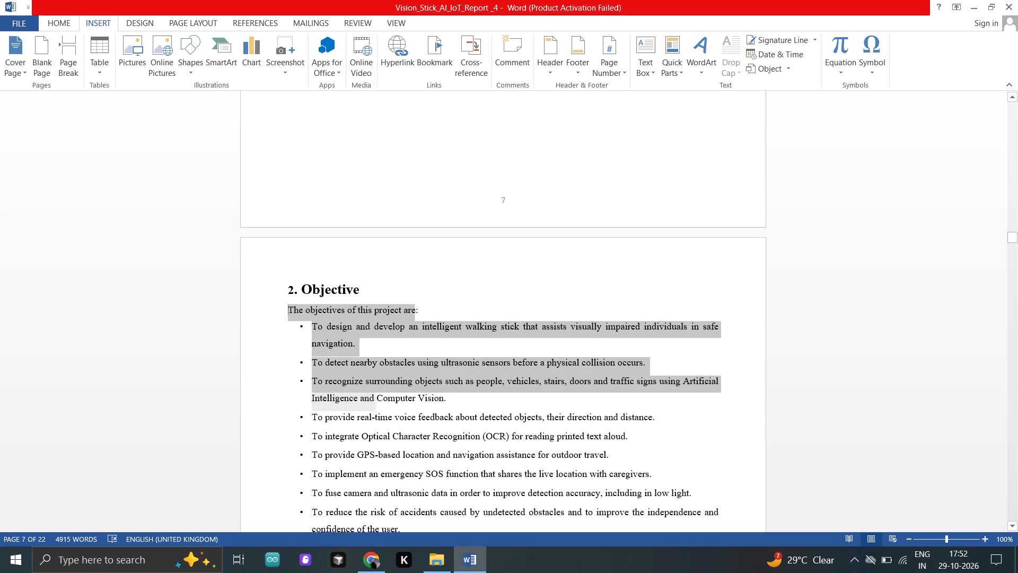
left_click_drag(388, 423, 467, 283)
left_click(546, 245)
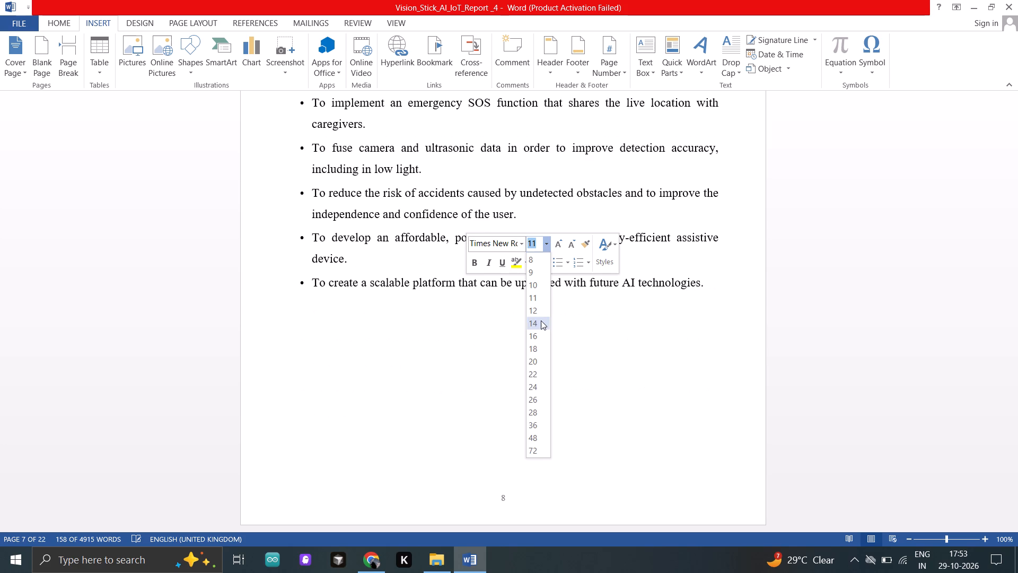
left_click(541, 320)
left_click(458, 401)
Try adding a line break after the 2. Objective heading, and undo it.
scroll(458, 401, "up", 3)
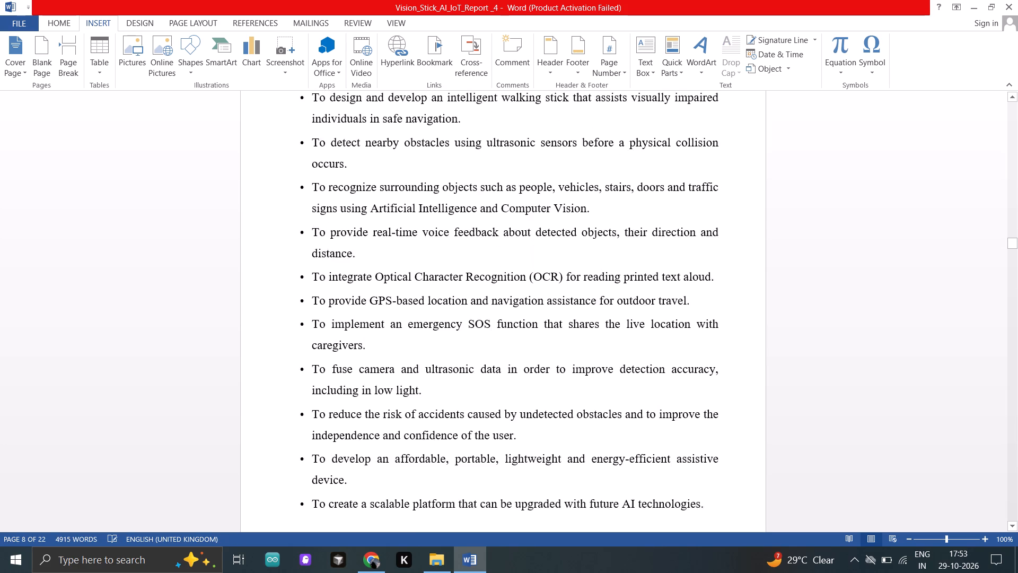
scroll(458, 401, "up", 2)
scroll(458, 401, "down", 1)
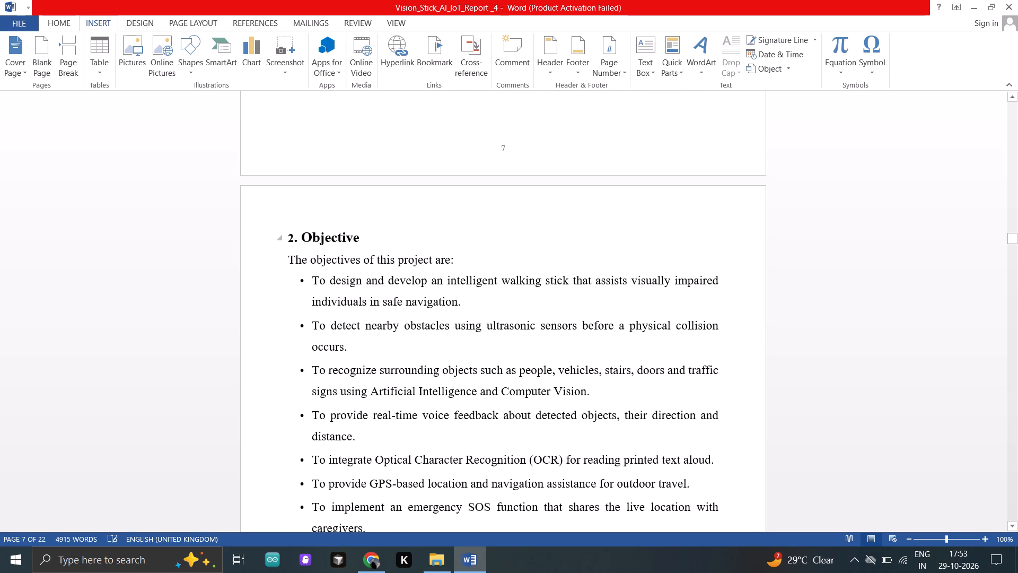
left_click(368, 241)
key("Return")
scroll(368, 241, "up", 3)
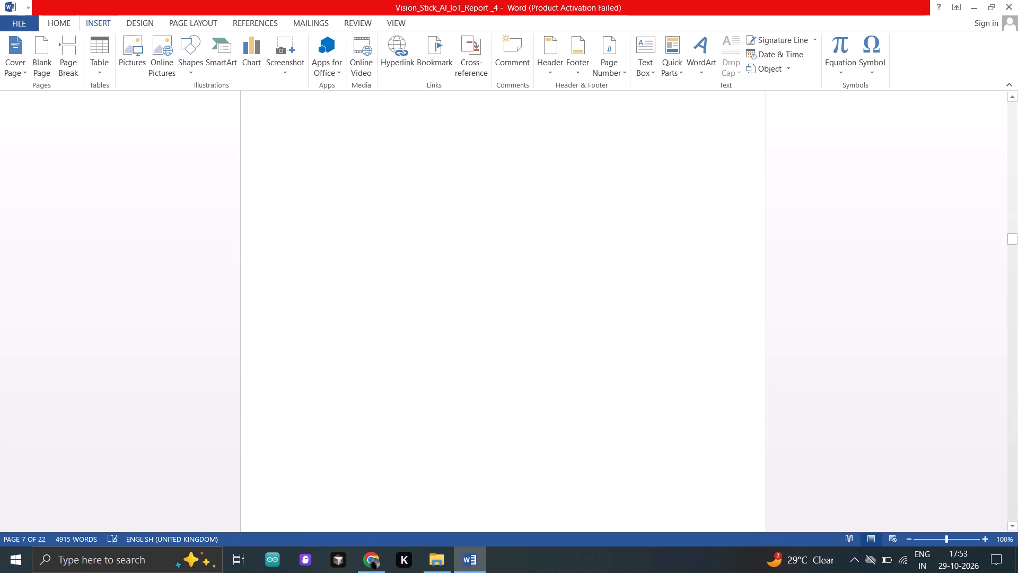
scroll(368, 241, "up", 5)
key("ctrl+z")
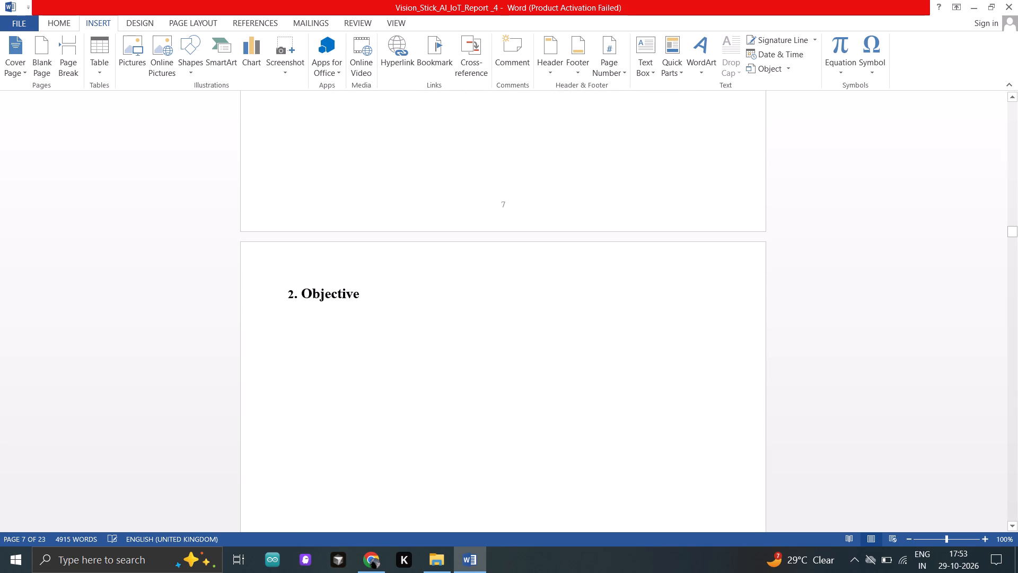
Add a blank line between the 2. Objective heading and "The objectives of this project are:".
left_click(362, 288)
scroll(362, 288, "down", 6)
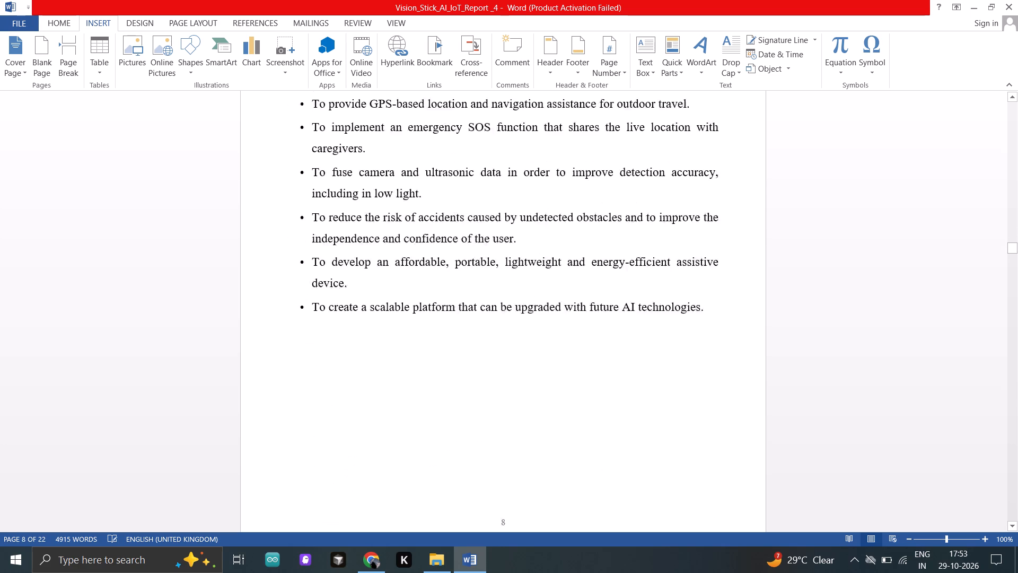
scroll(362, 288, "up", 5)
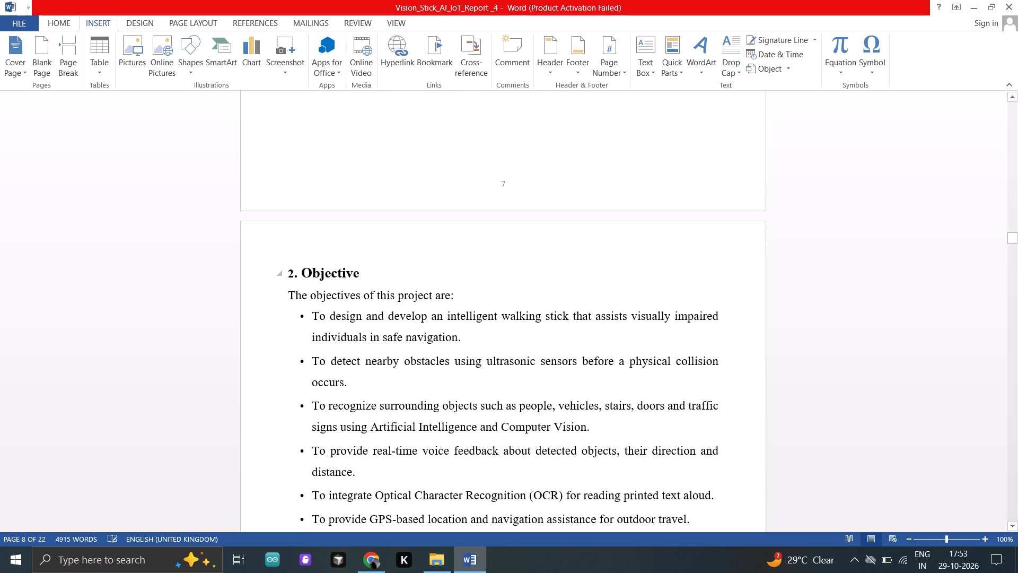
left_click(289, 294)
key("Return")
Set the "2. Objective" heading to font size 20.
scroll(289, 294, "down", 1)
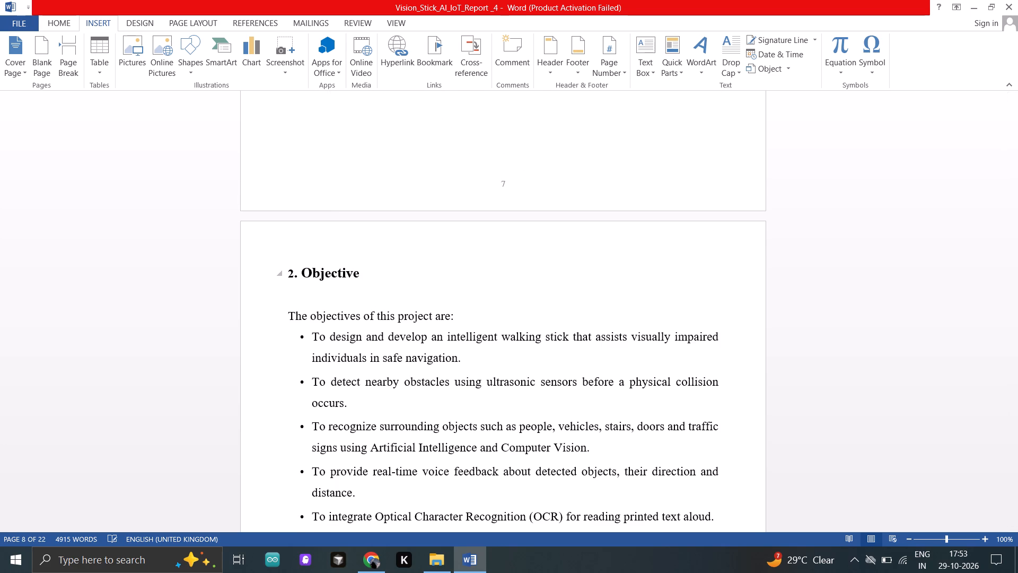
scroll(289, 294, "down", 1)
scroll(289, 294, "up", 2)
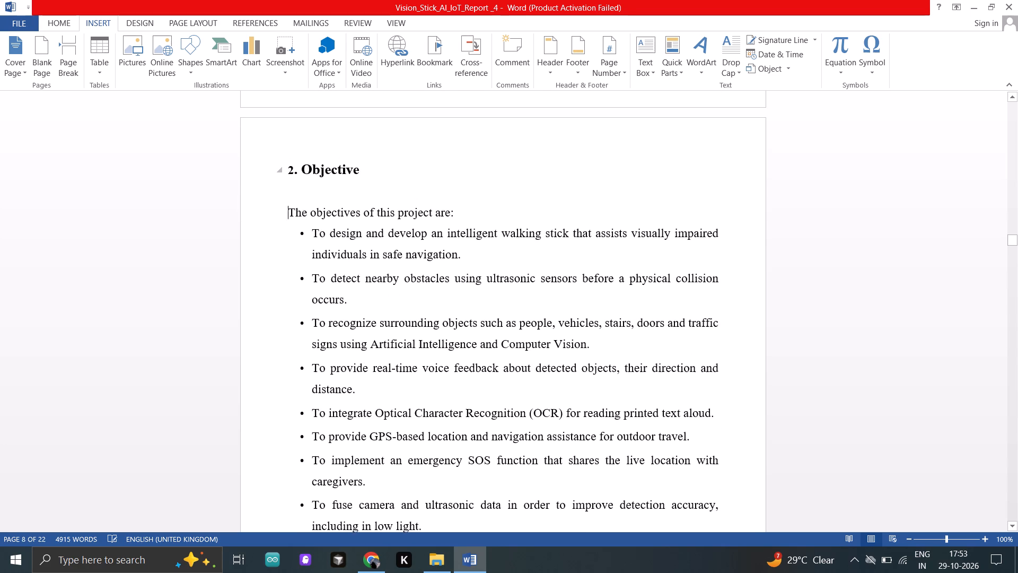
left_click_drag(288, 169, 374, 169)
left_click(454, 130)
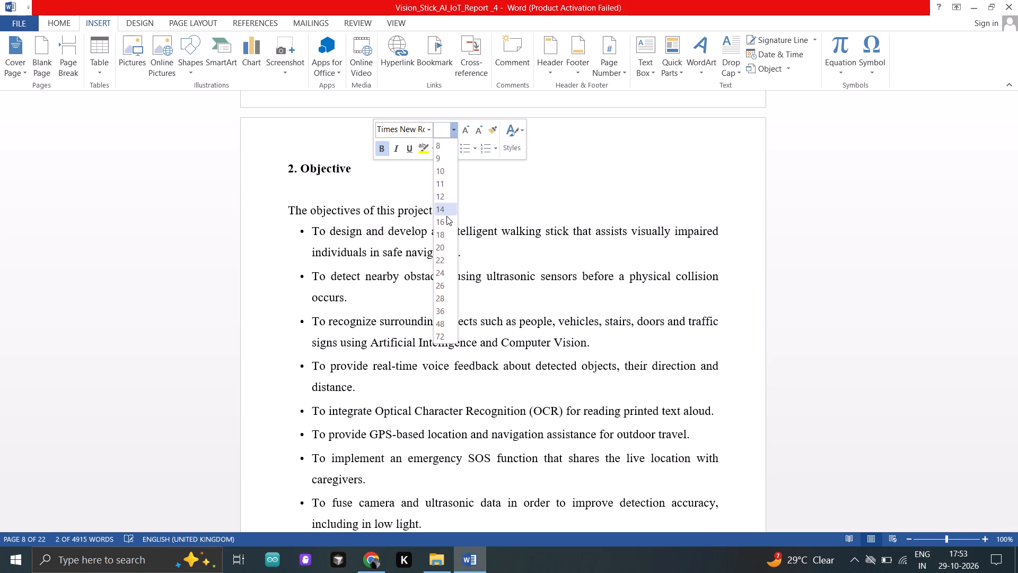
left_click(444, 243)
left_click(397, 258)
Examine the Research Question, Key Innovation and Target Users / Applications text on pages 6 and 7 alongside the reformatted 2. Objective page.
scroll(397, 258, "up", 1)
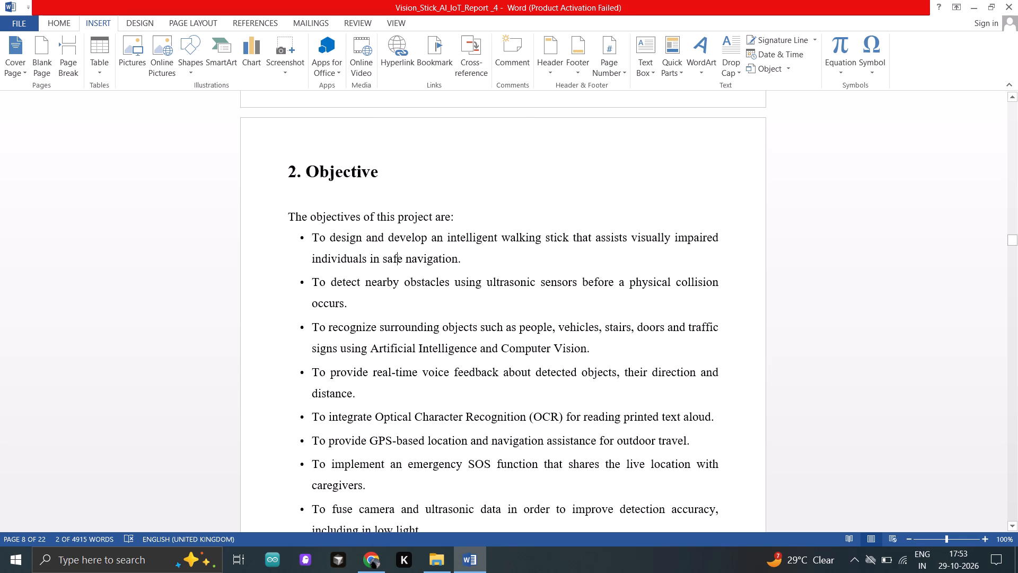
scroll(397, 258, "up", 11)
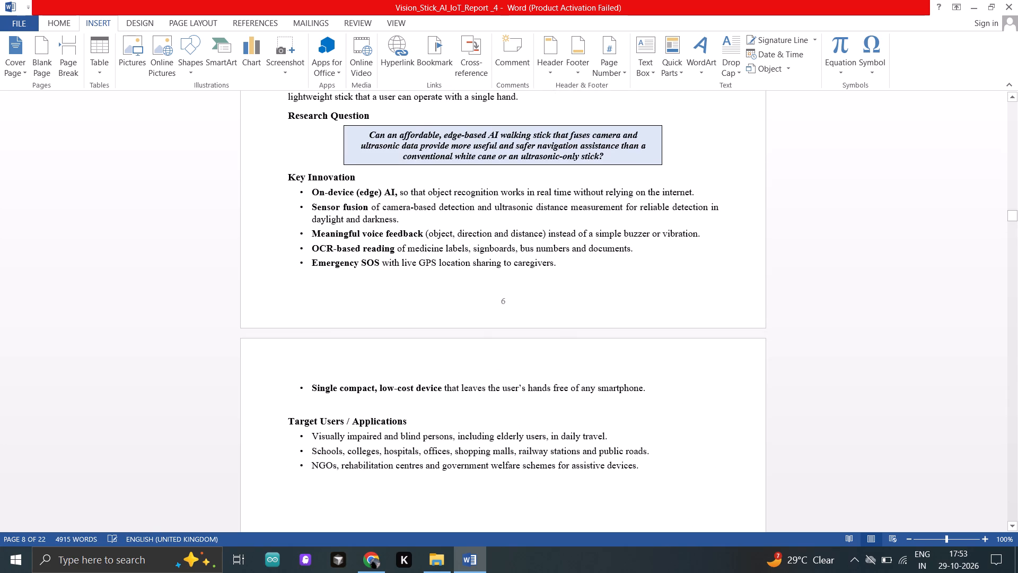
scroll(397, 258, "down", 12)
scroll(397, 258, "up", 4)
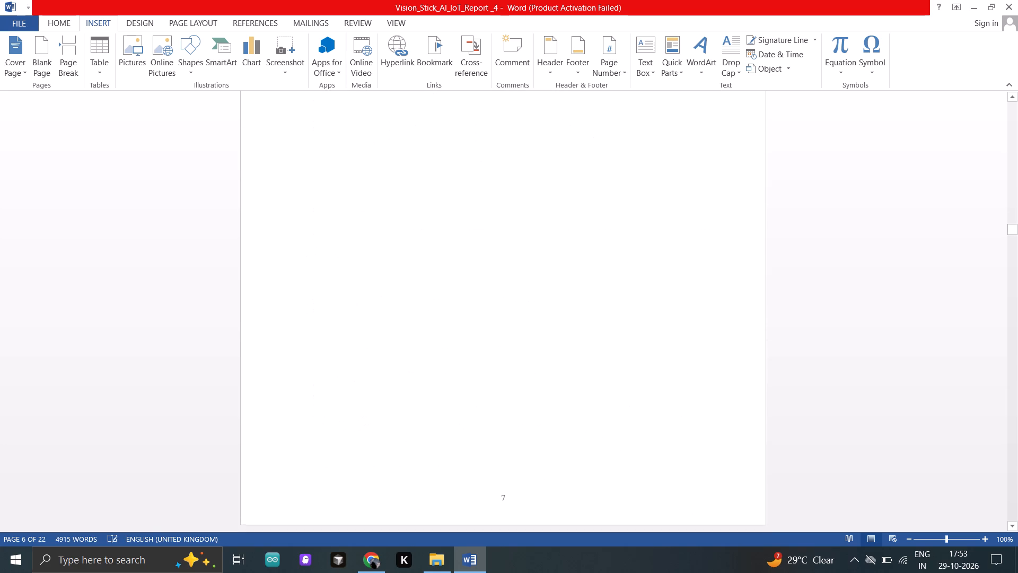
scroll(397, 258, "up", 10)
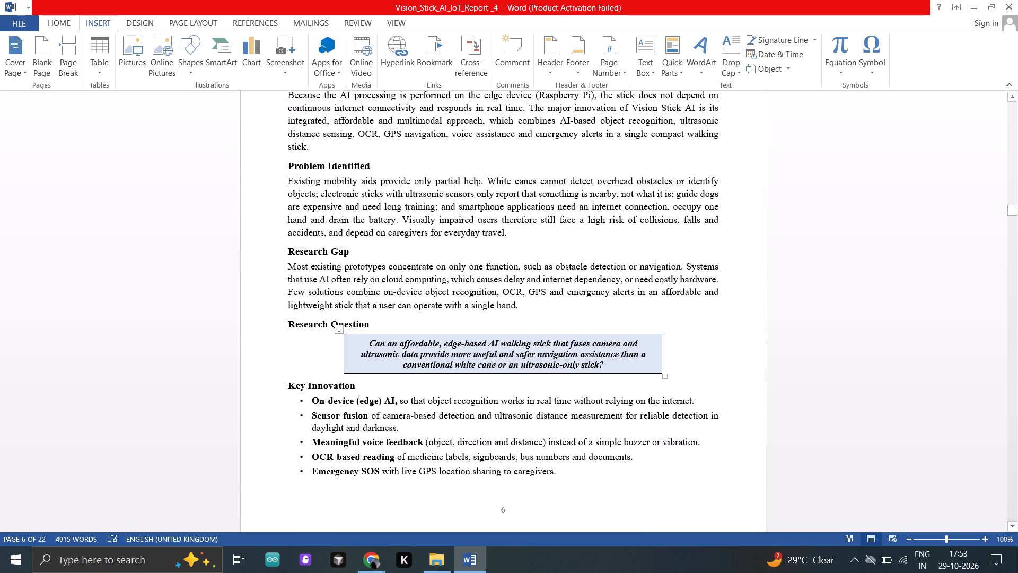
scroll(397, 258, "up", 4)
scroll(397, 258, "down", 10)
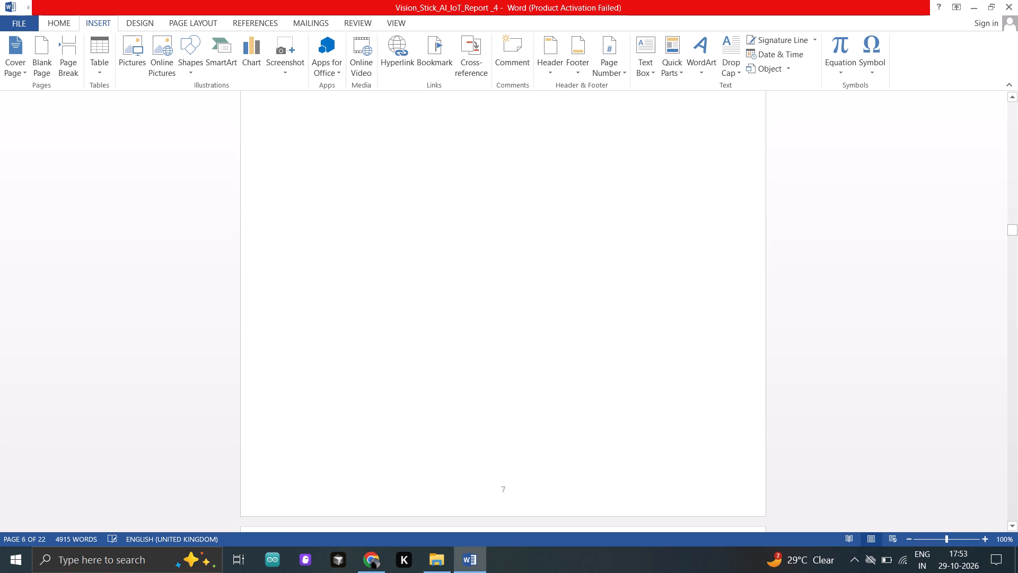
scroll(397, 258, "up", 4)
scroll(397, 258, "down", 15)
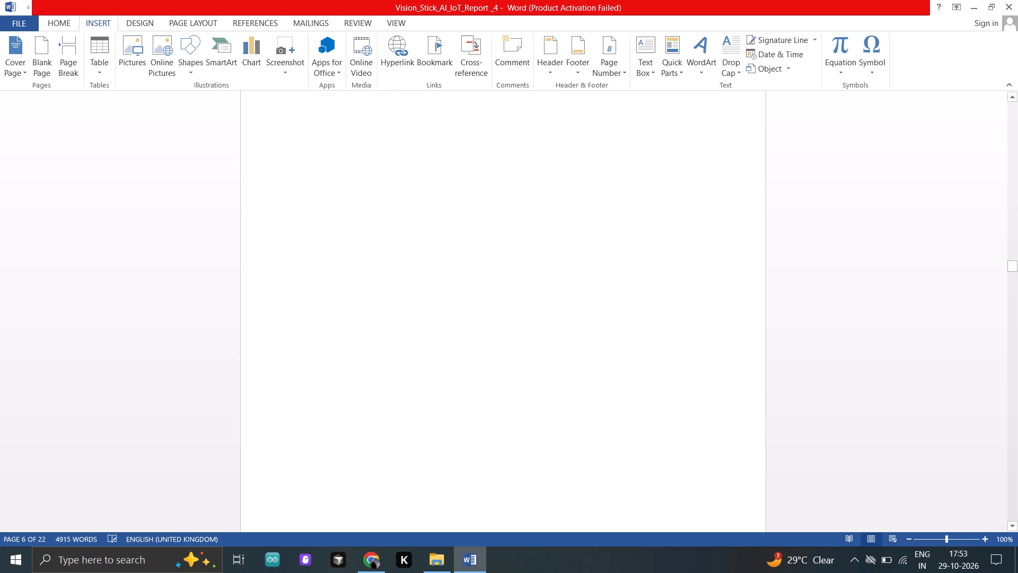
scroll(397, 258, "up", 9)
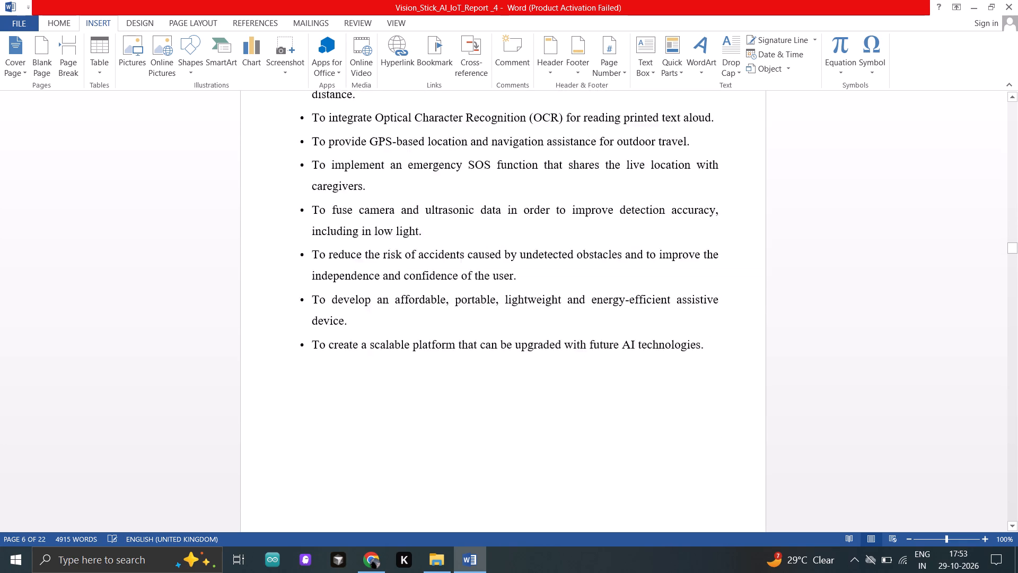
scroll(397, 258, "up", 9)
scroll(397, 258, "down", 1)
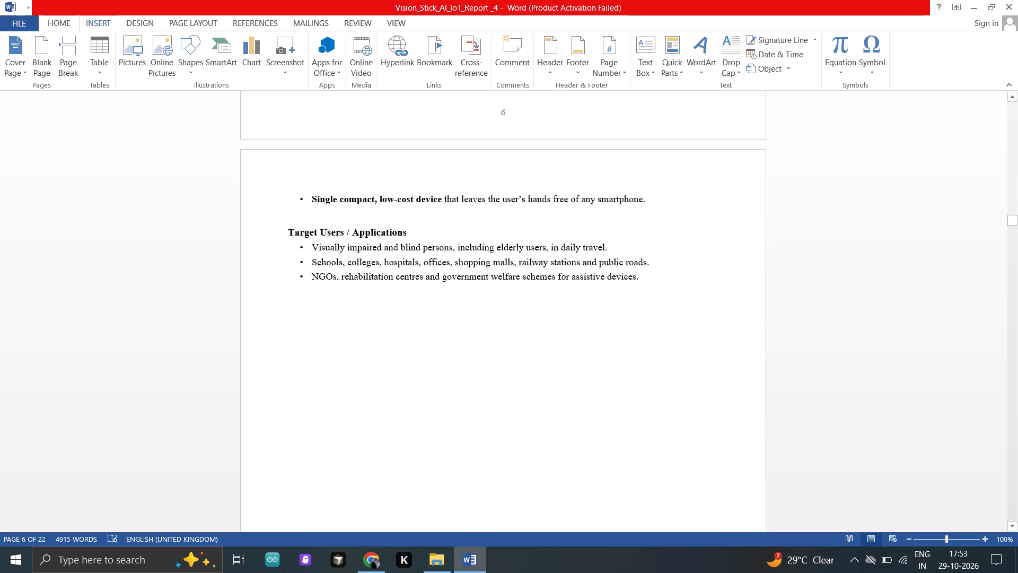
scroll(397, 258, "down", 8)
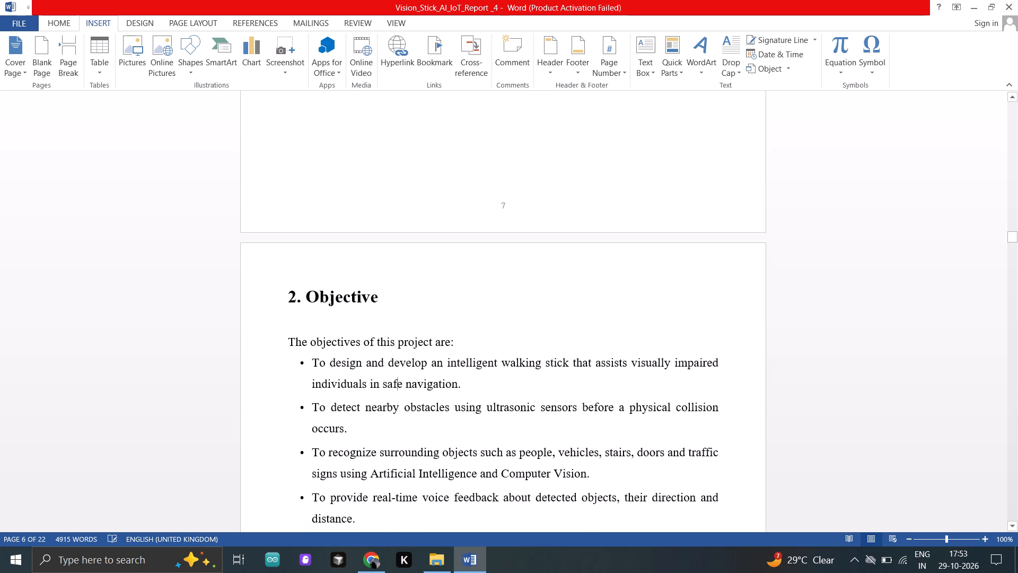
Remove the stray empty bullet at the top of page 9, after the objectives list.
scroll(397, 258, "down", 6)
scroll(397, 258, "up", 4)
double_click(315, 287)
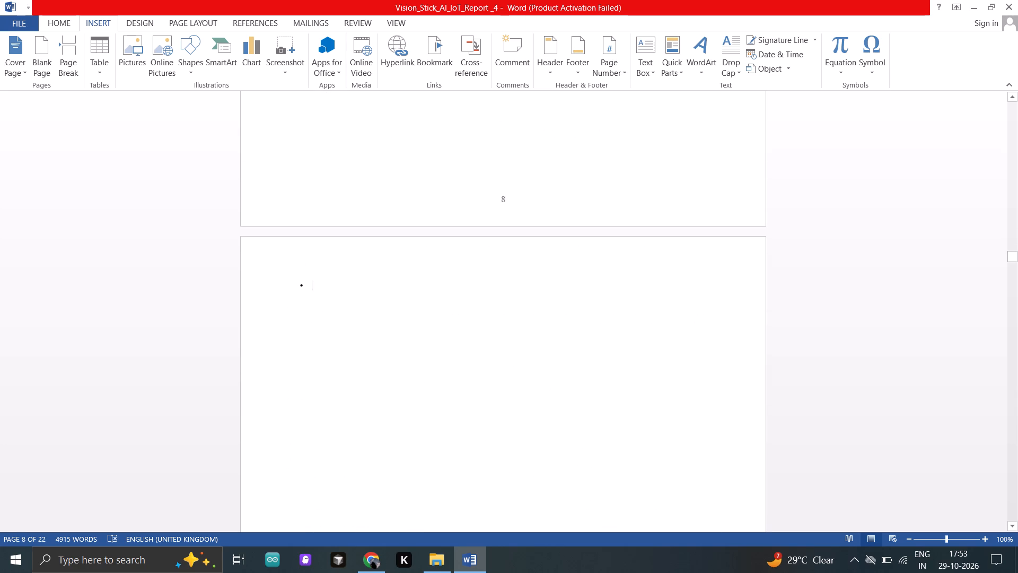
key("BackSpace")
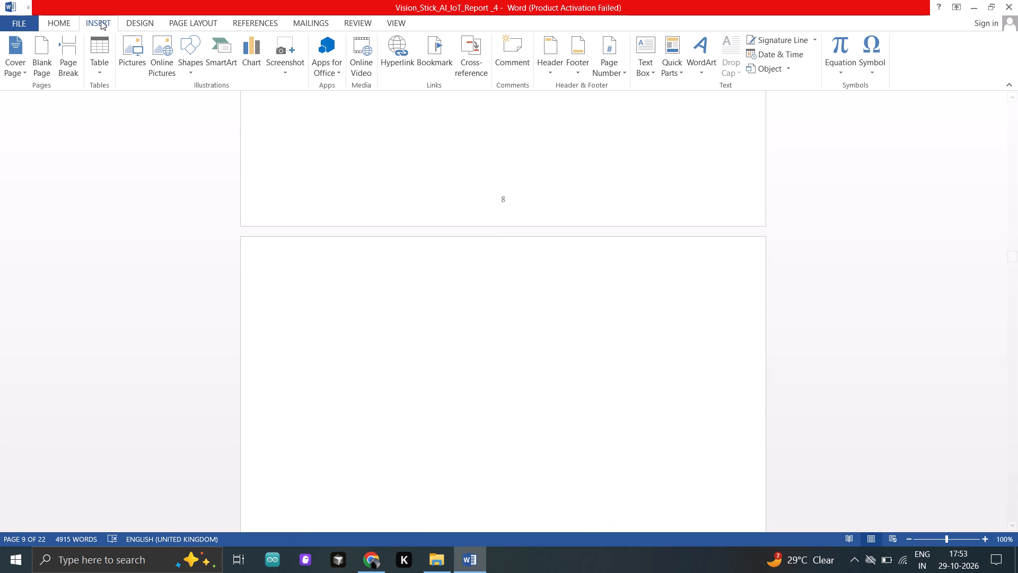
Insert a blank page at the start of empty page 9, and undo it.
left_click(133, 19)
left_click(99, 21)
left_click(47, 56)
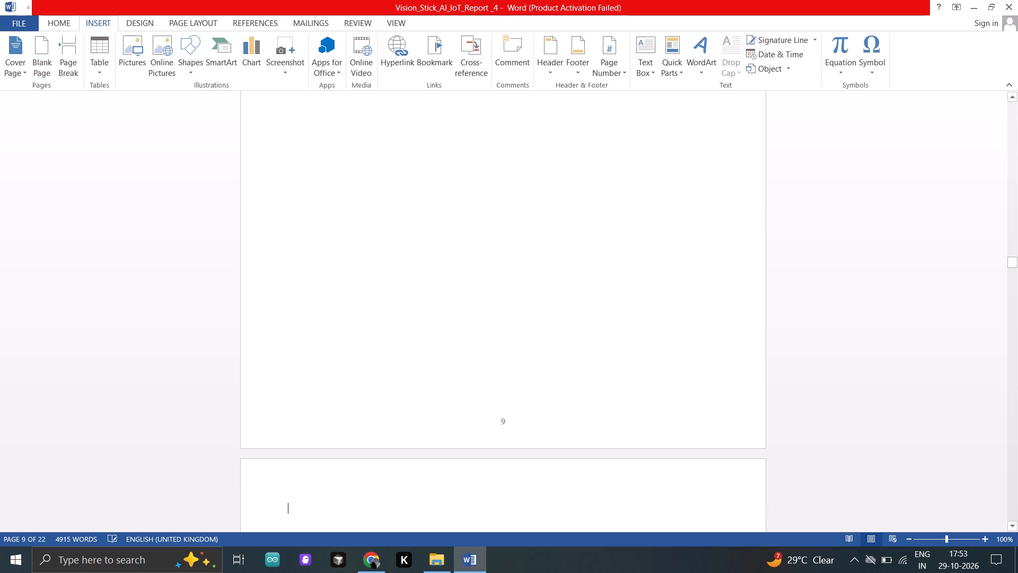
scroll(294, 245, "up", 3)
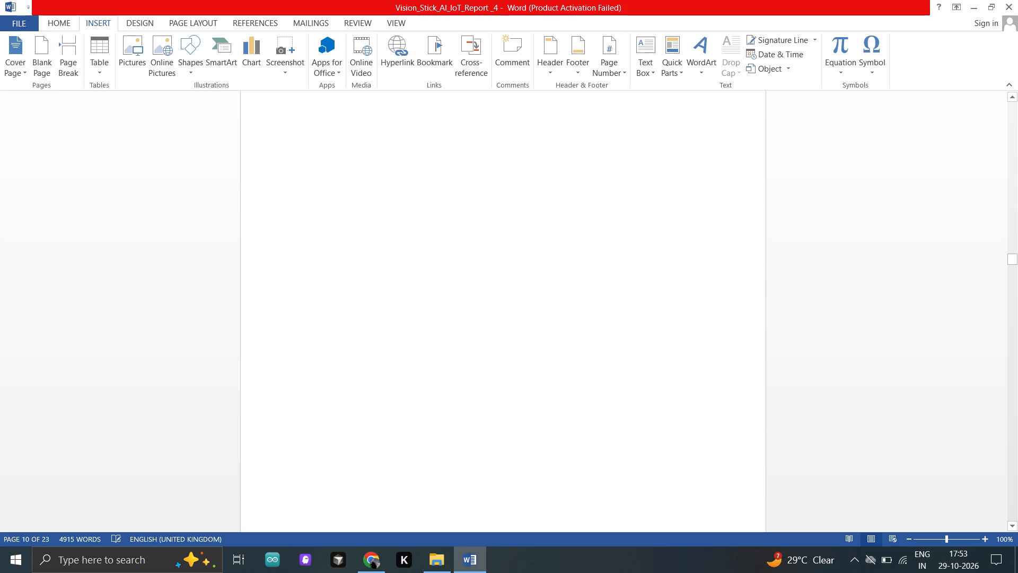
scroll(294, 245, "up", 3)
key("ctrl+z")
Insert the picture "VisionStick AI System Design Infographic" from Downloads on the empty page 9.
scroll(294, 245, "down", 6)
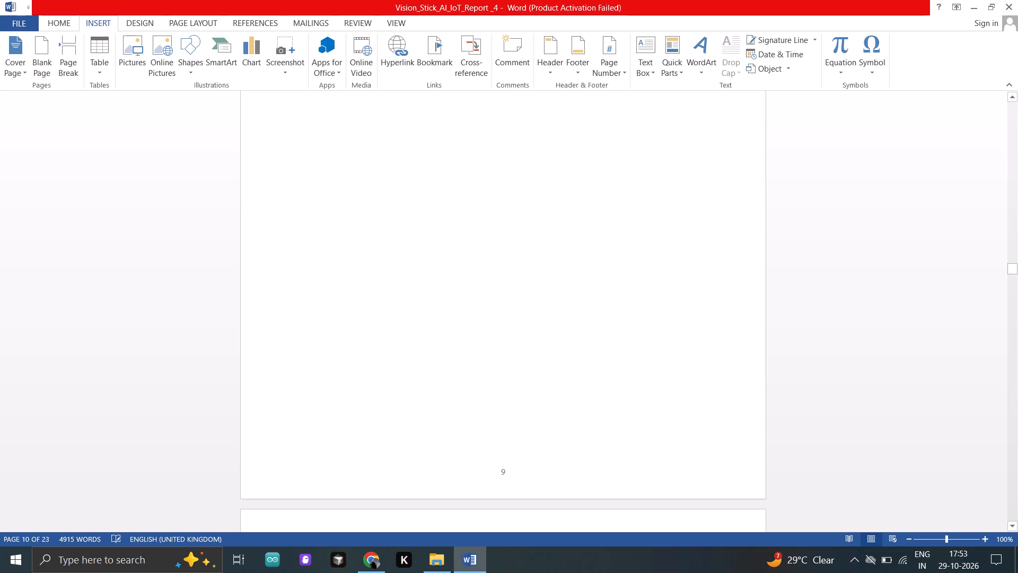
scroll(347, 325, "down", 5)
scroll(347, 325, "up", 6)
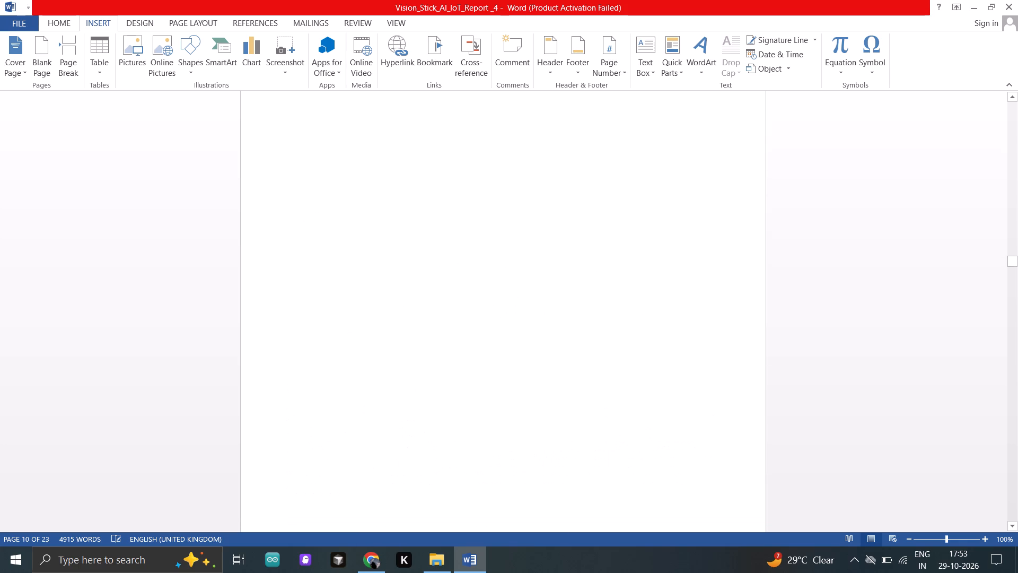
scroll(347, 325, "up", 5)
scroll(347, 325, "down", 2)
left_click(347, 325)
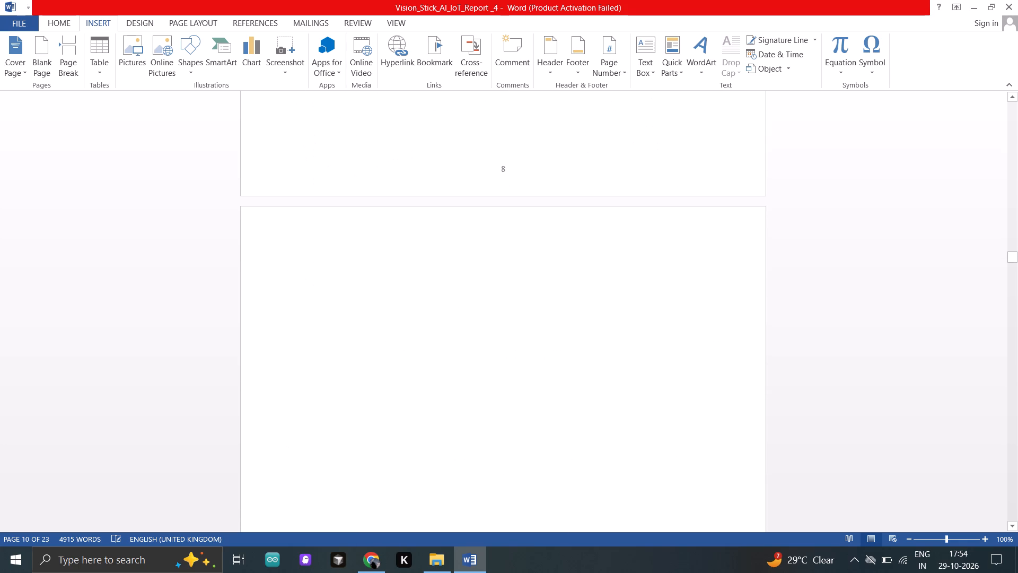
left_click(103, 18)
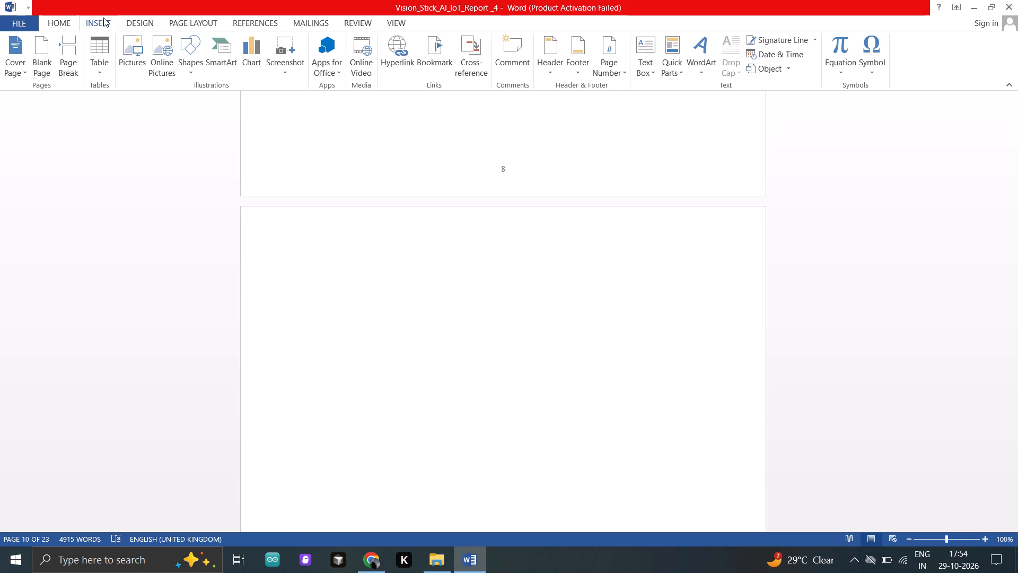
left_click(98, 24)
left_click(121, 42)
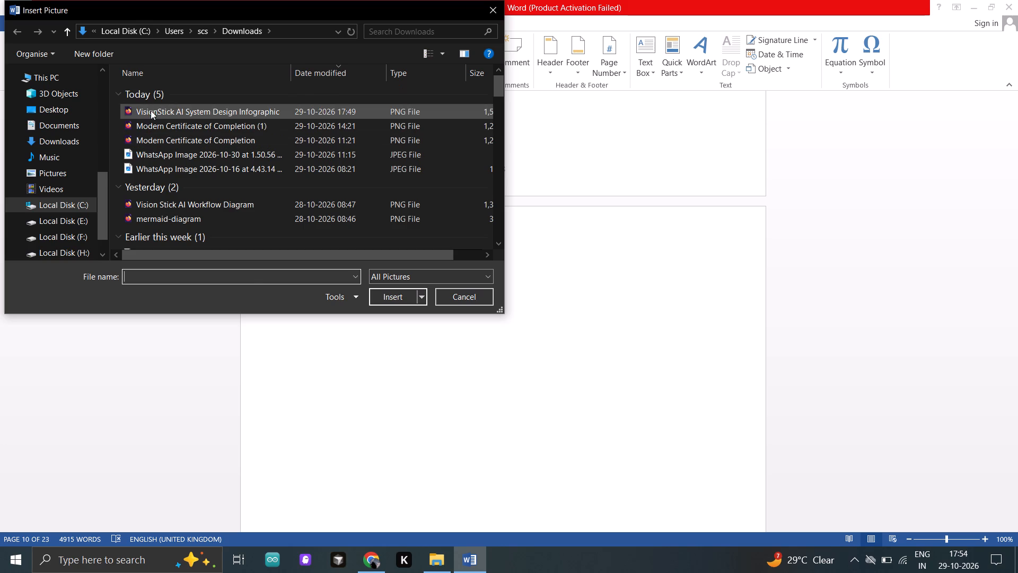
left_click(151, 110)
left_click(390, 295)
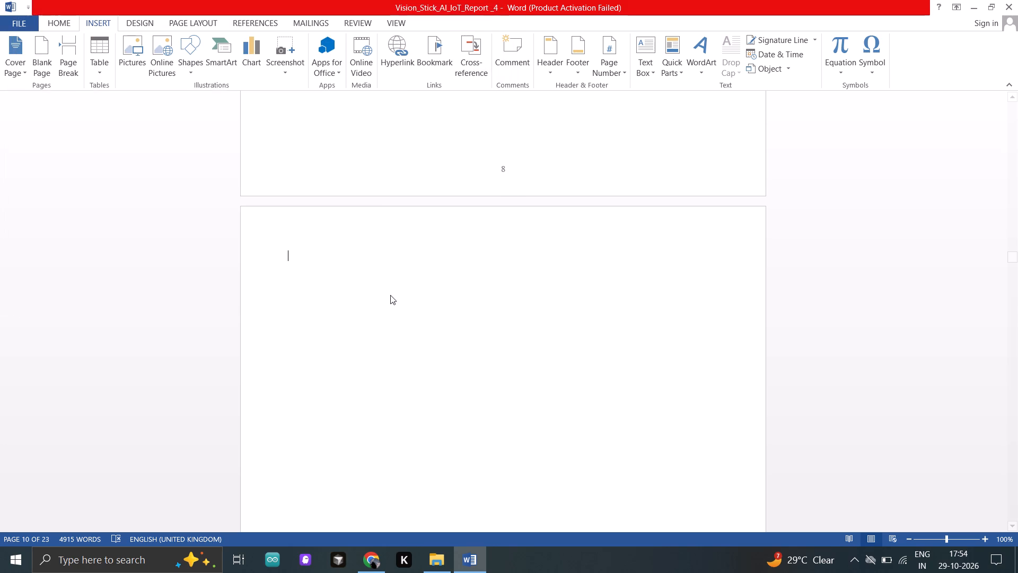
Stretch the system design picture downward to a height of about 21.9 cm so it fills the page.
scroll(390, 295, "down", 5)
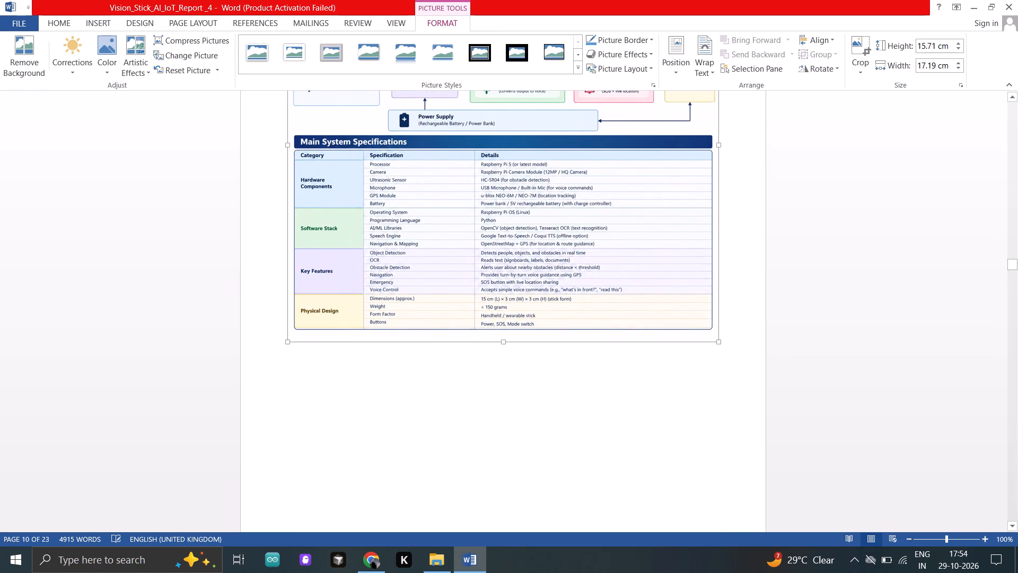
left_click_drag(503, 343, 495, 487)
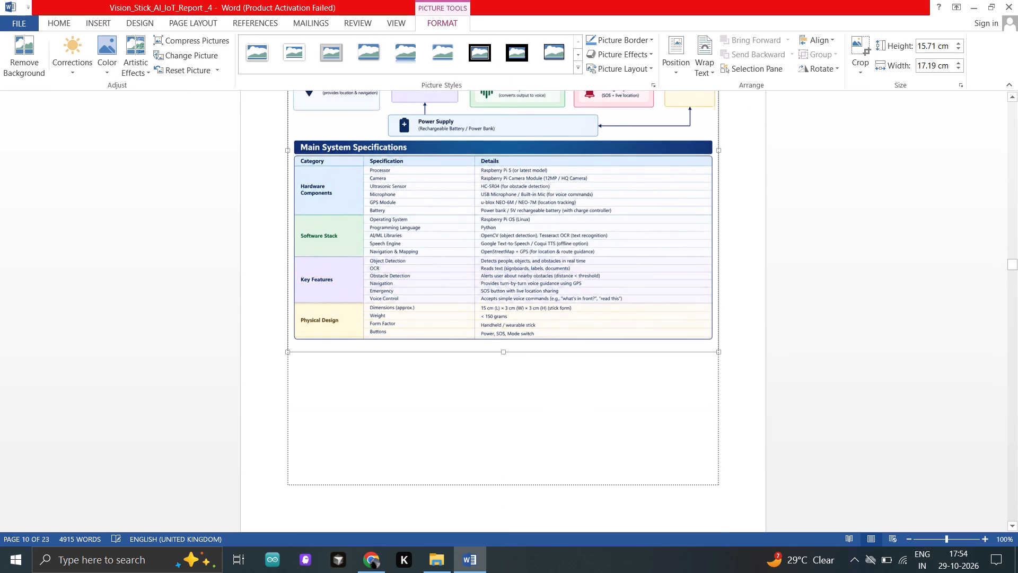
left_click_drag(495, 487, 496, 498)
Examine the enlarged system design picture's page and the 3. Hardware, Dataset & Tools section that follows it.
scroll(487, 423, "up", 3)
scroll(487, 423, "down", 3)
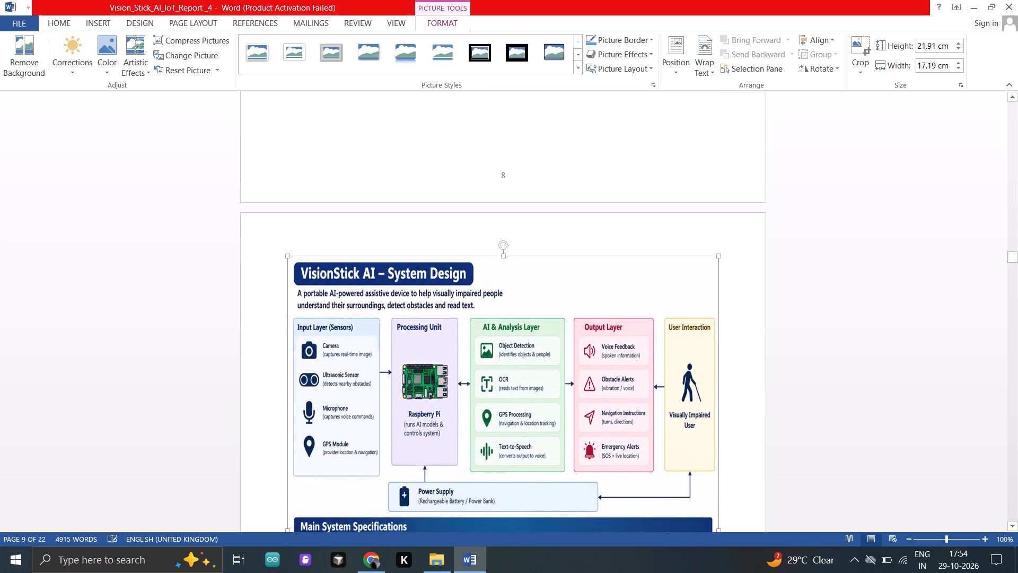
scroll(487, 423, "down", 8)
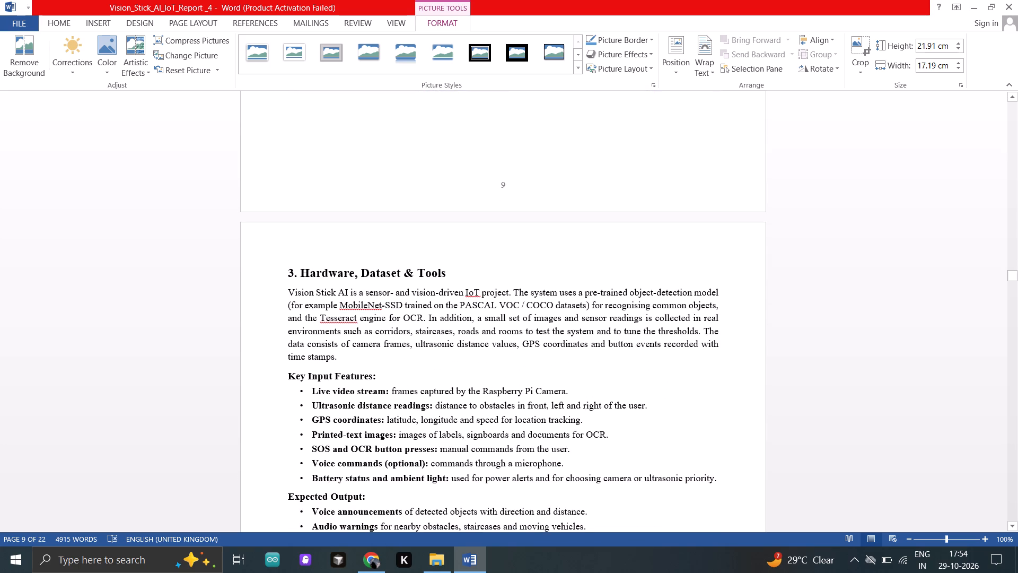
scroll(487, 423, "down", 7)
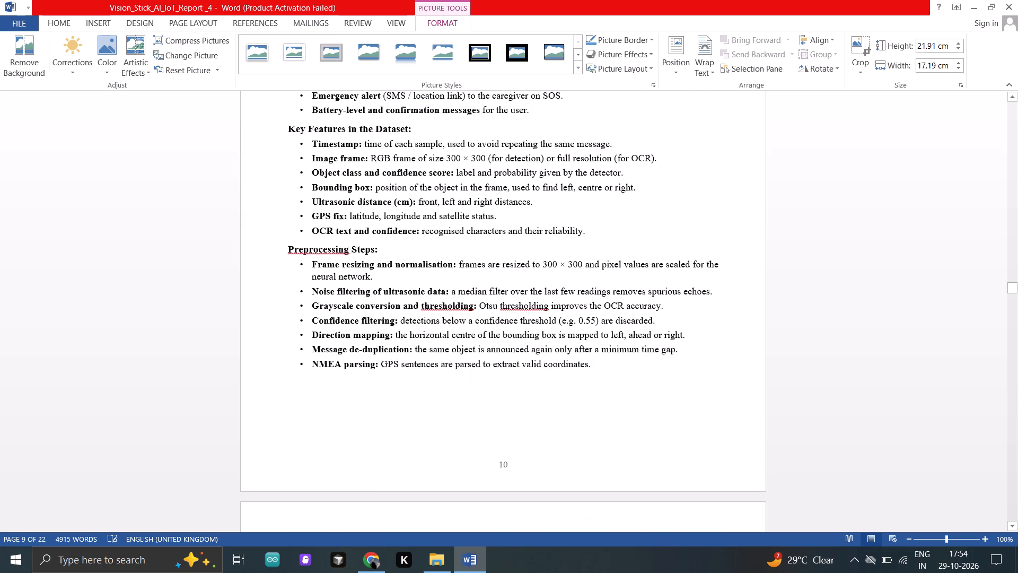
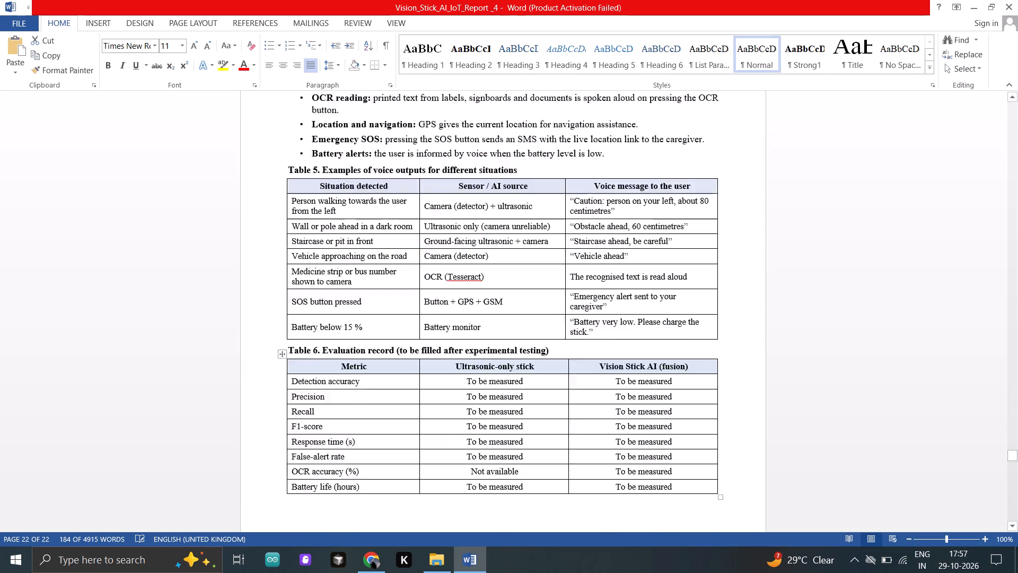
left_click(1017, 0)
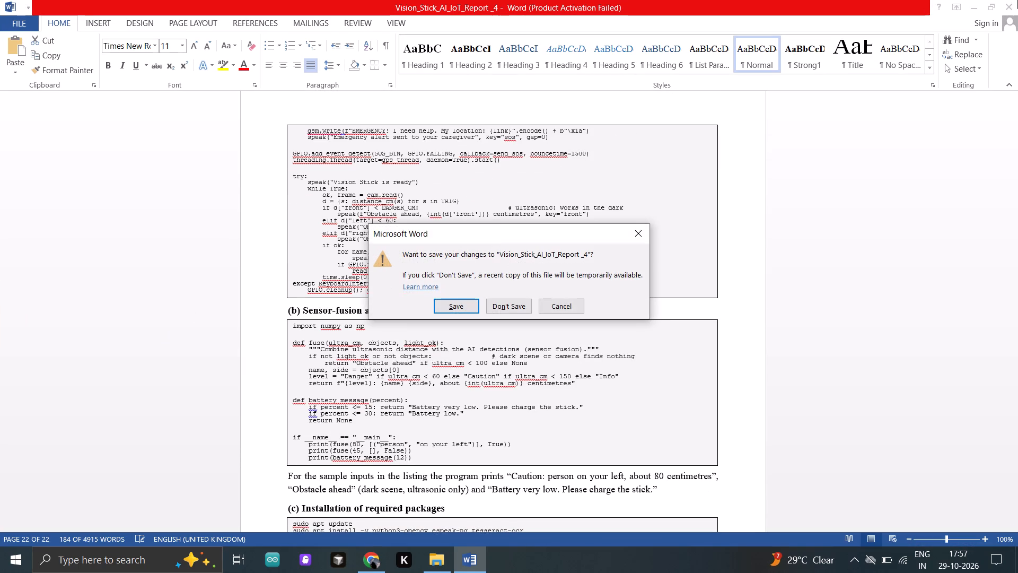
left_click(457, 300)
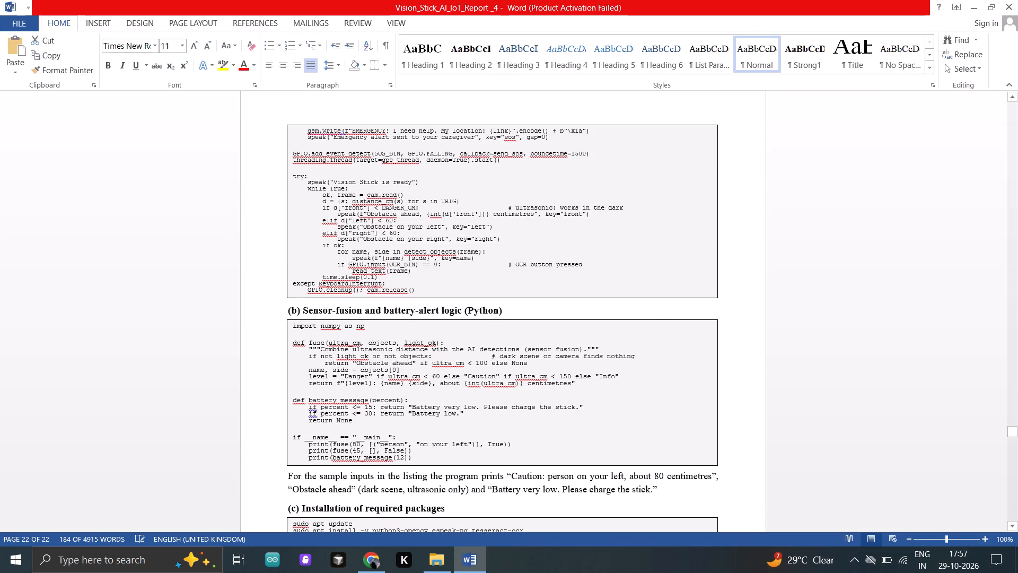
Close the Chrome window with the VisionStick System Design chat.
left_click(1017, 0)
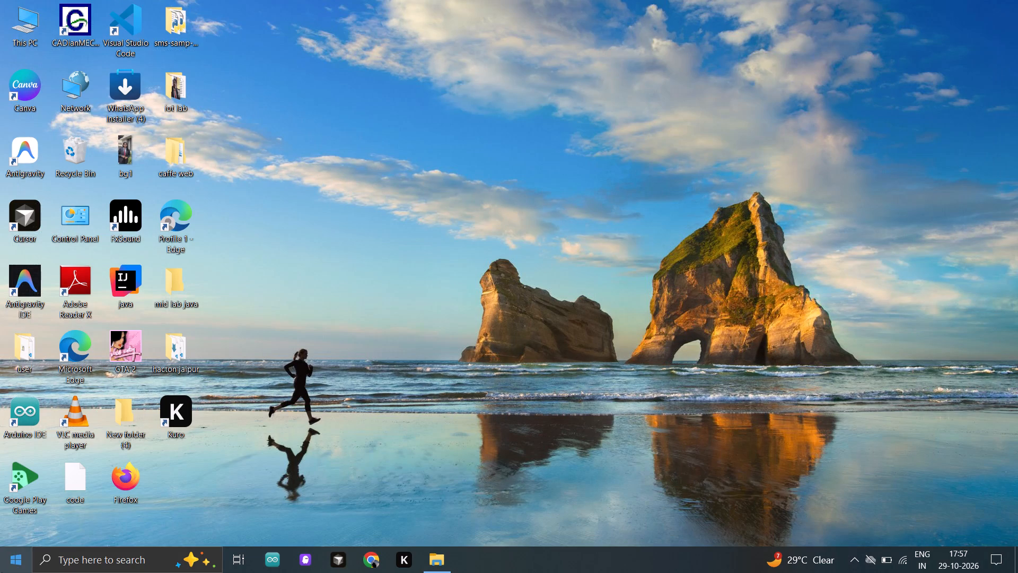
Shut down the PC.
left_click(2, 572)
left_click(12, 526)
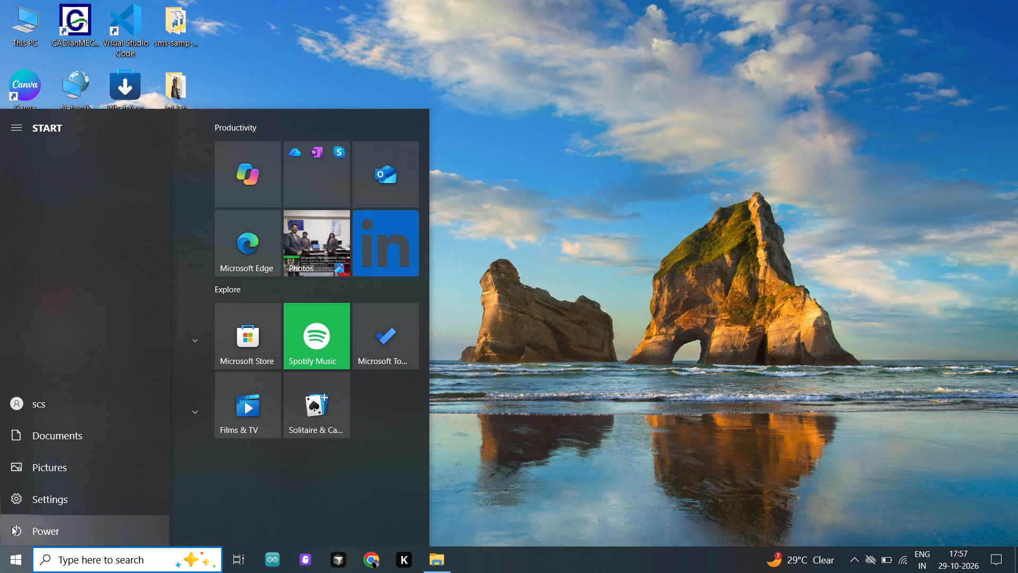
left_click(24, 473)
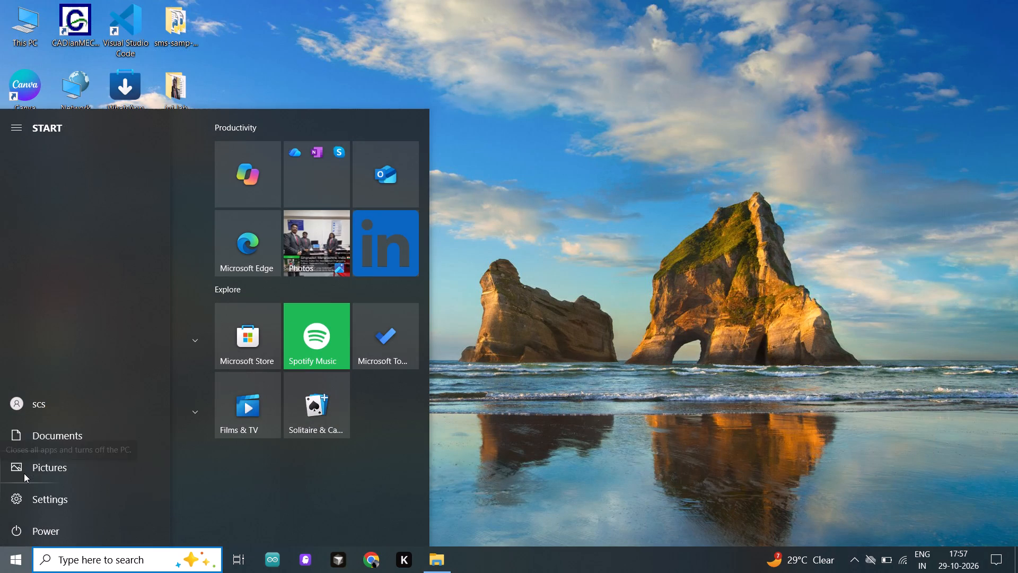